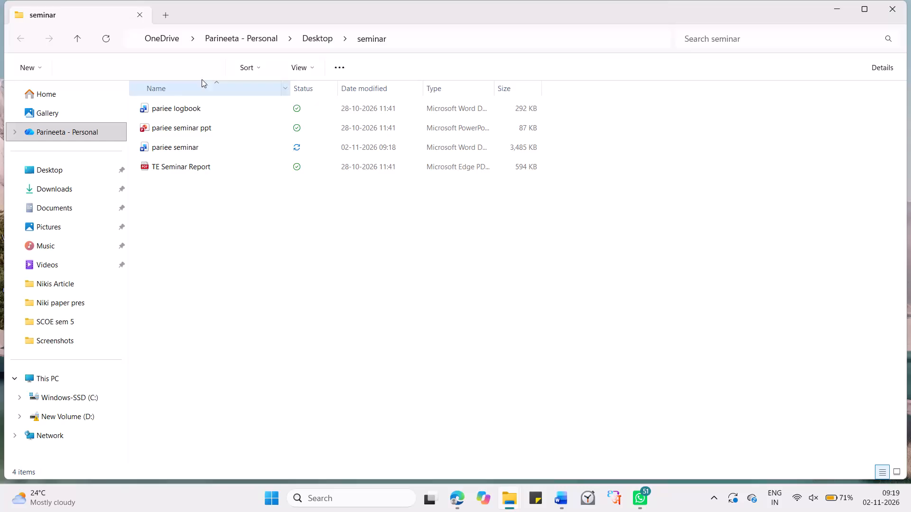
Open the pariee logbook document from the seminar folder.
double_click(184, 105)
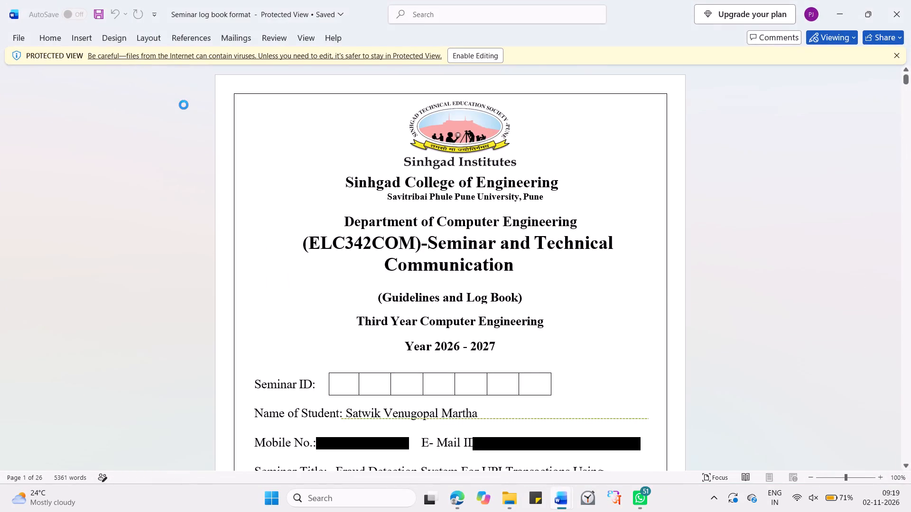
Review the logbook's front matter, from the cover page and general instructions through the course details to the table of contents.
scroll(511, 273, "down", 2)
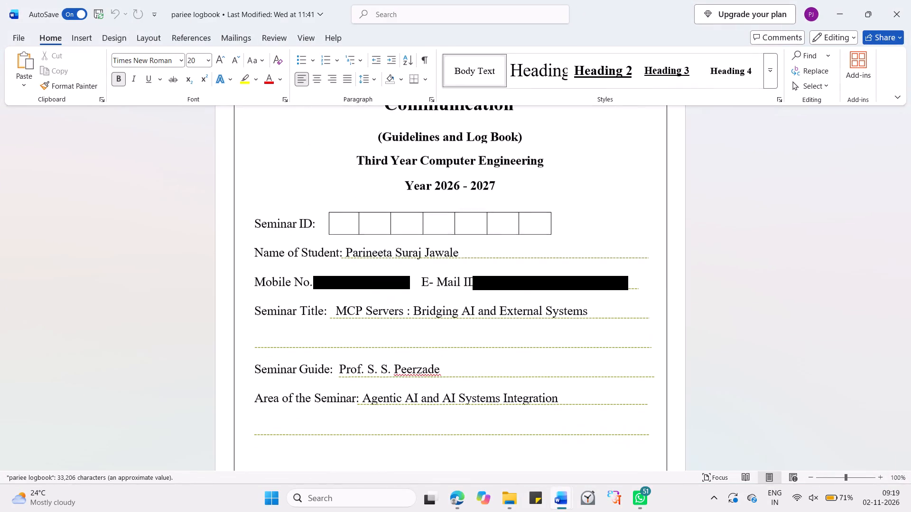
scroll(511, 273, "down", 1)
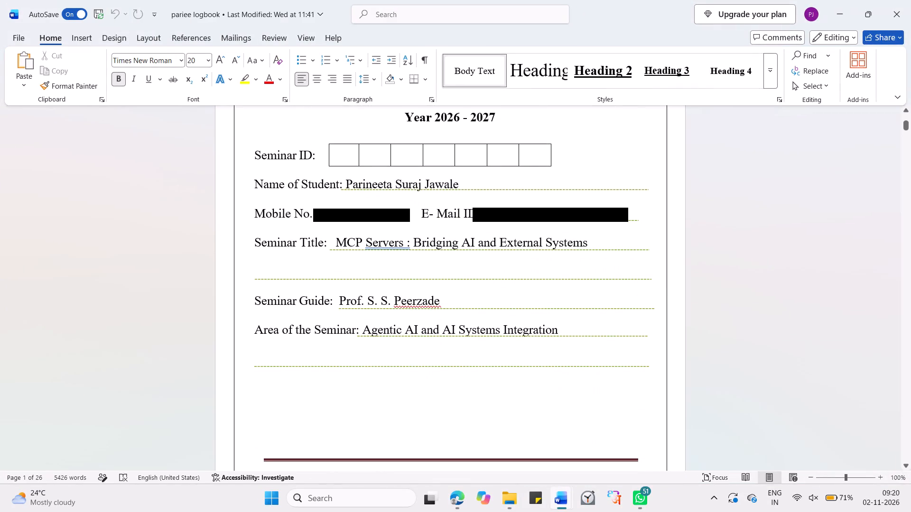
scroll(523, 240, "down", 2)
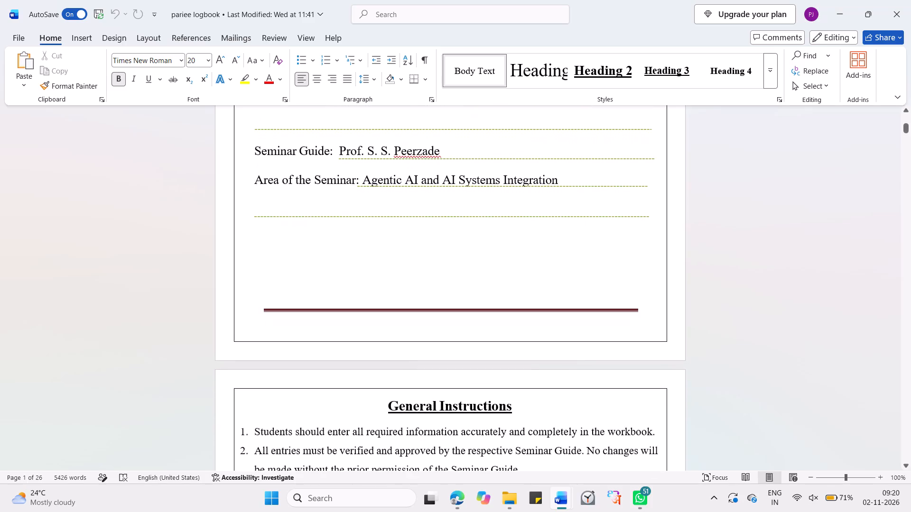
scroll(523, 240, "down", 2)
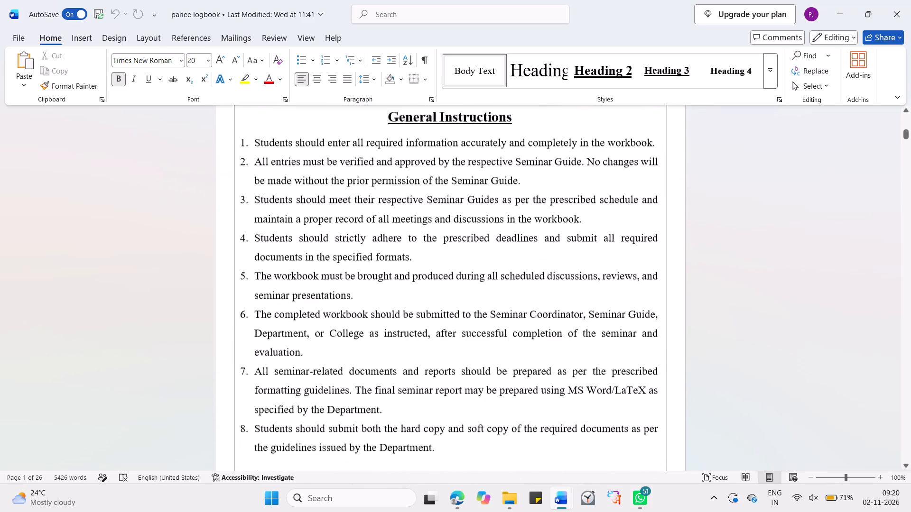
scroll(523, 240, "down", 1)
scroll(523, 240, "up", 1)
scroll(523, 240, "down", 2)
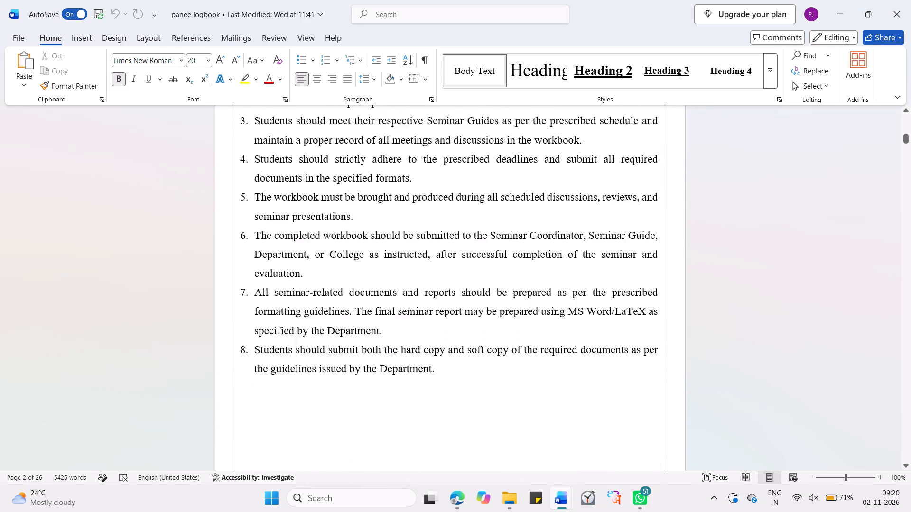
scroll(523, 240, "down", 6)
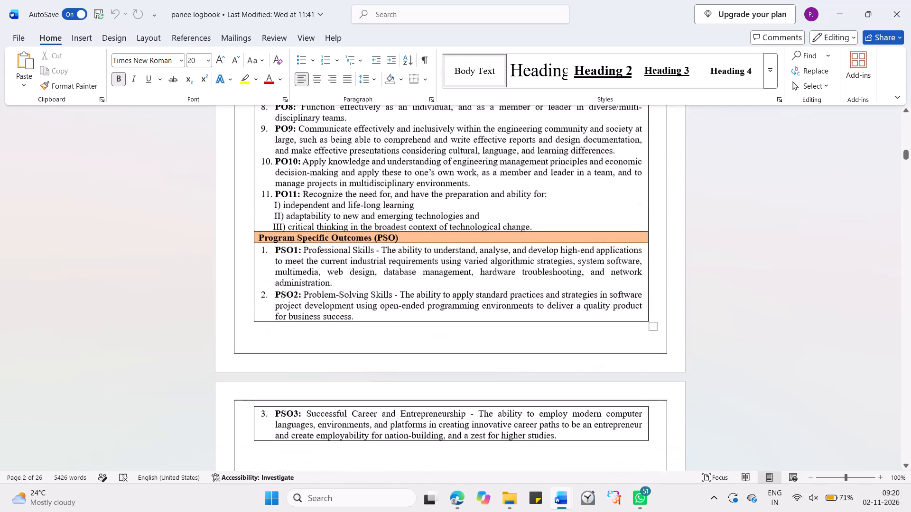
scroll(523, 240, "down", 5)
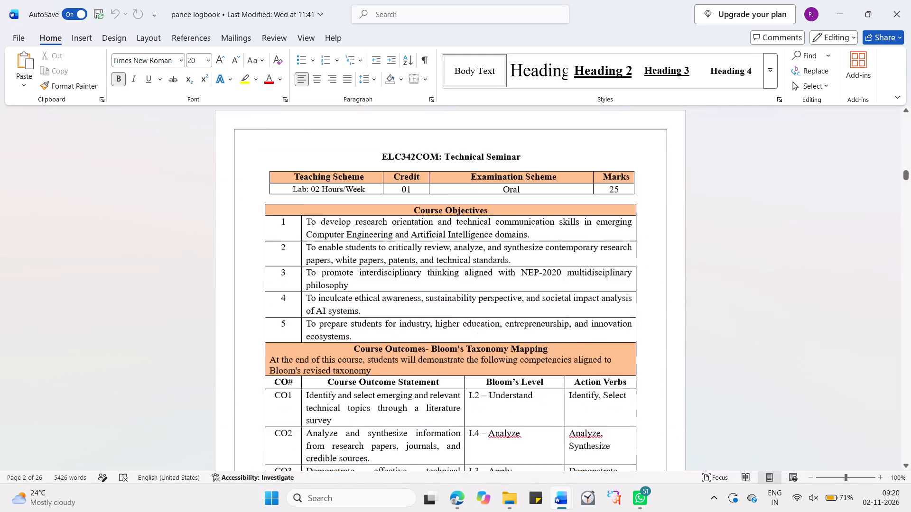
scroll(523, 240, "down", 5)
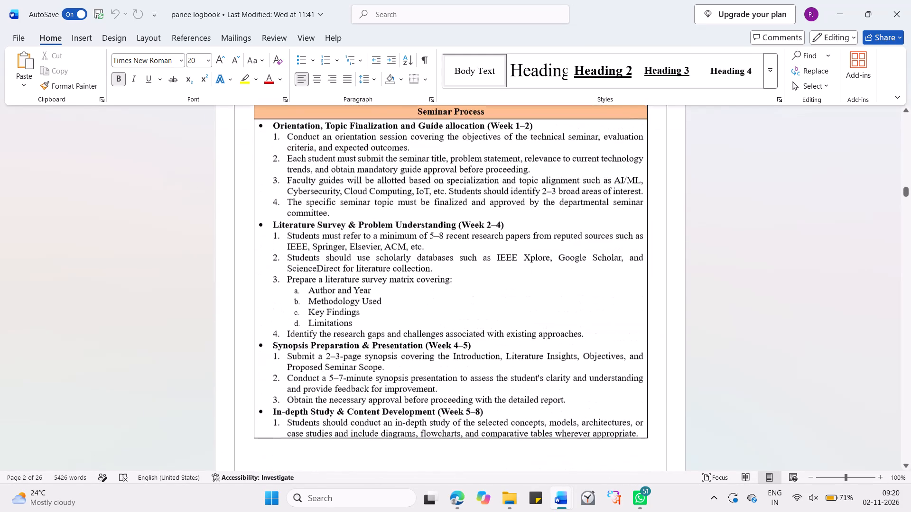
scroll(523, 240, "down", 6)
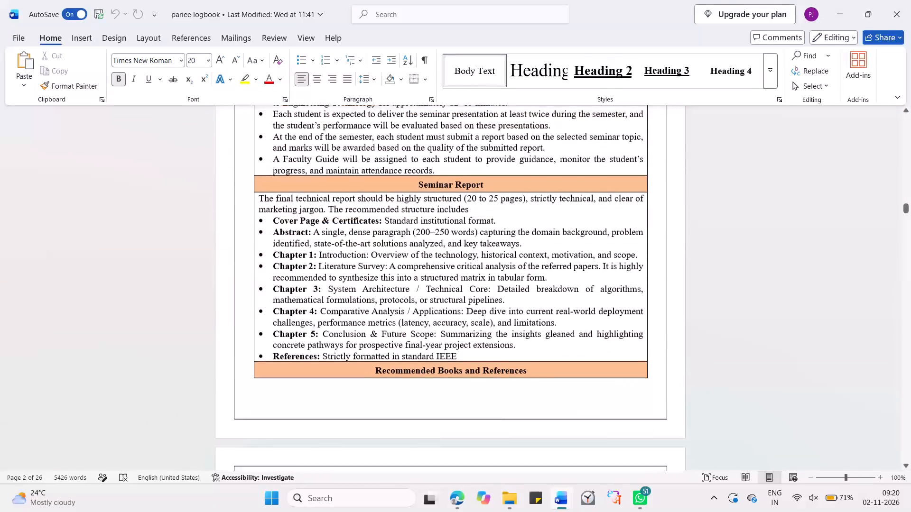
scroll(523, 240, "down", 4)
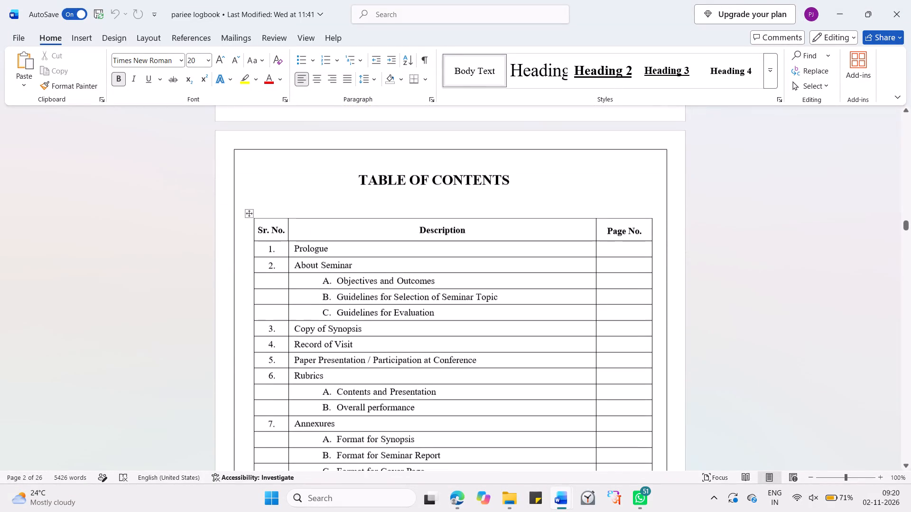
scroll(523, 240, "down", 1)
scroll(523, 240, "up", 1)
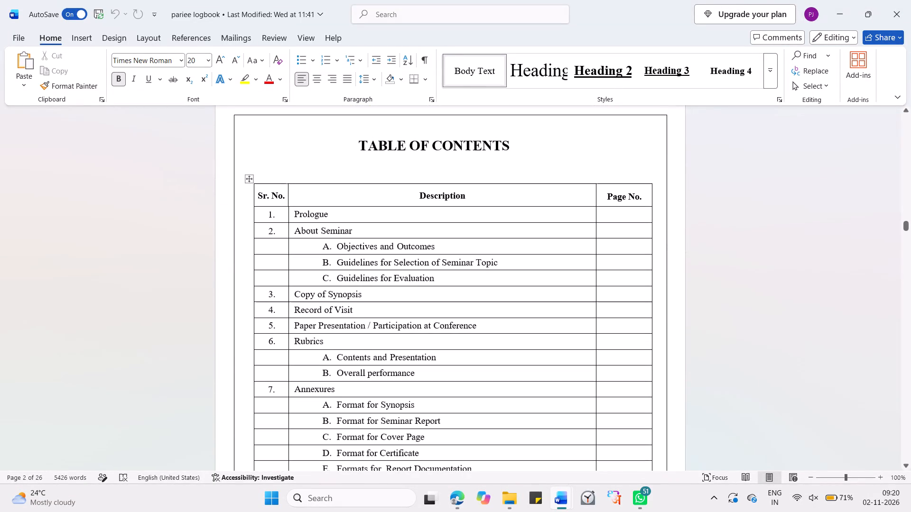
scroll(523, 240, "down", 1)
scroll(523, 240, "up", 1)
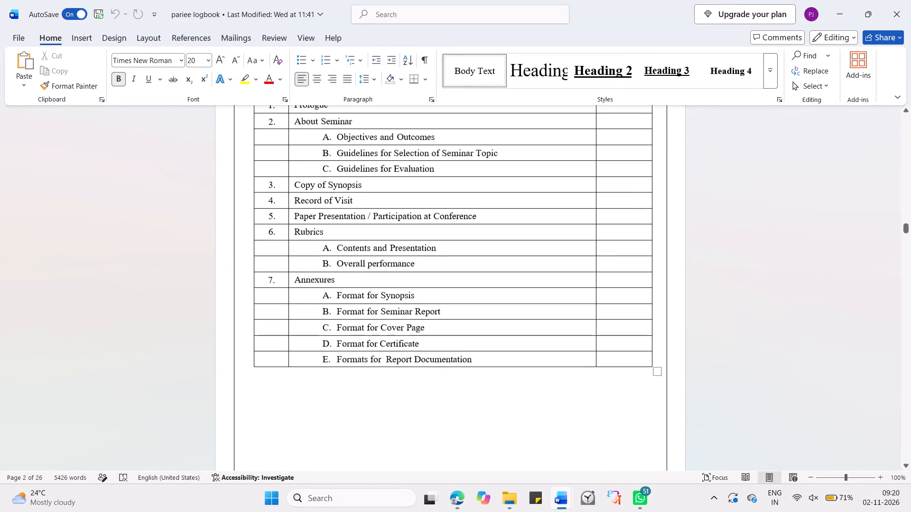
scroll(523, 240, "up", 3)
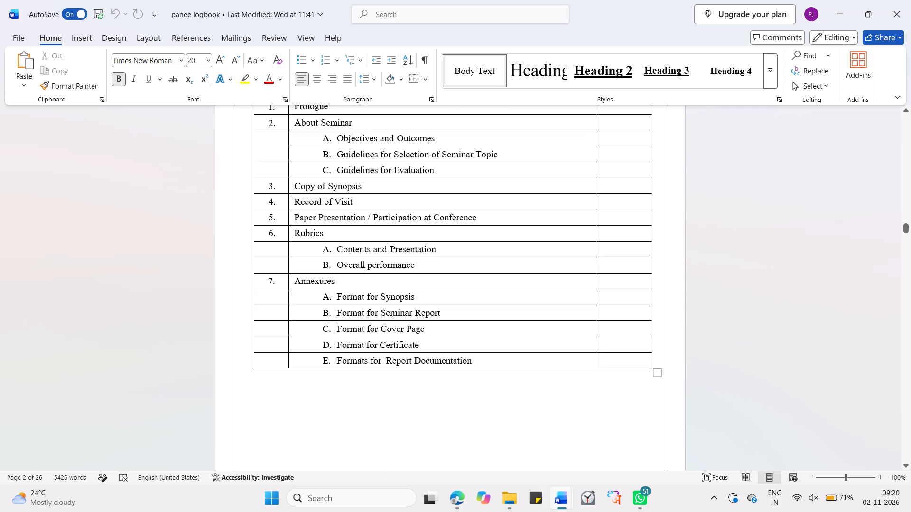
scroll(523, 240, "up", 1)
Read through the logbook from the Prologue and About Seminar sections to the copy of the synopsis (Annexure I).
scroll(523, 240, "down", 2)
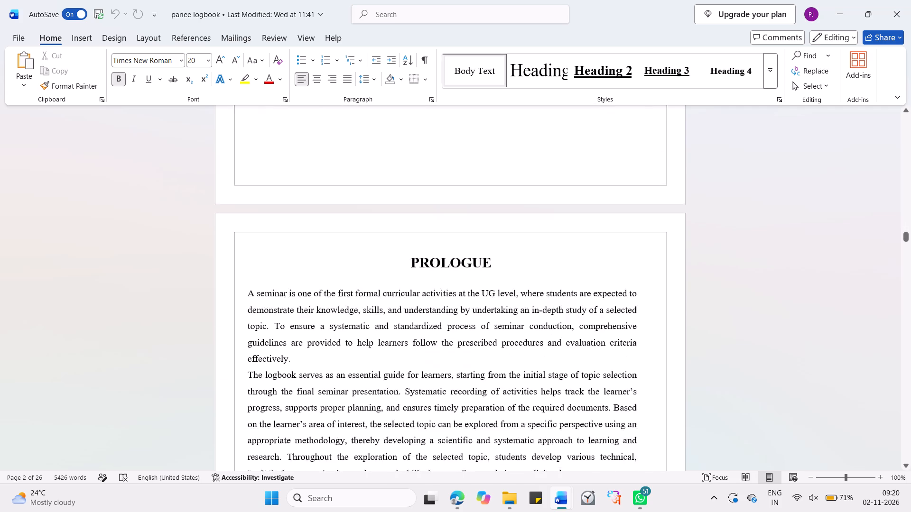
scroll(523, 240, "down", 2)
left_click(523, 240)
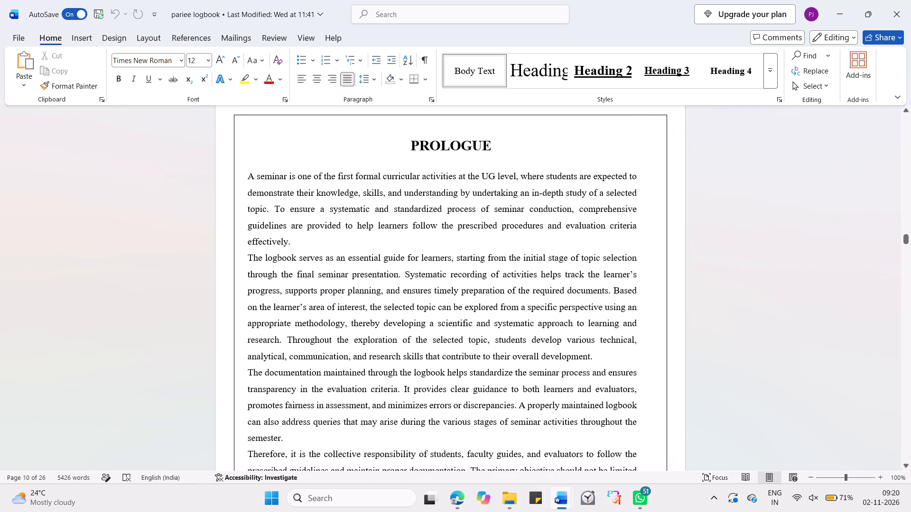
left_click(367, 81)
left_click(558, 332)
scroll(558, 332, "down", 5)
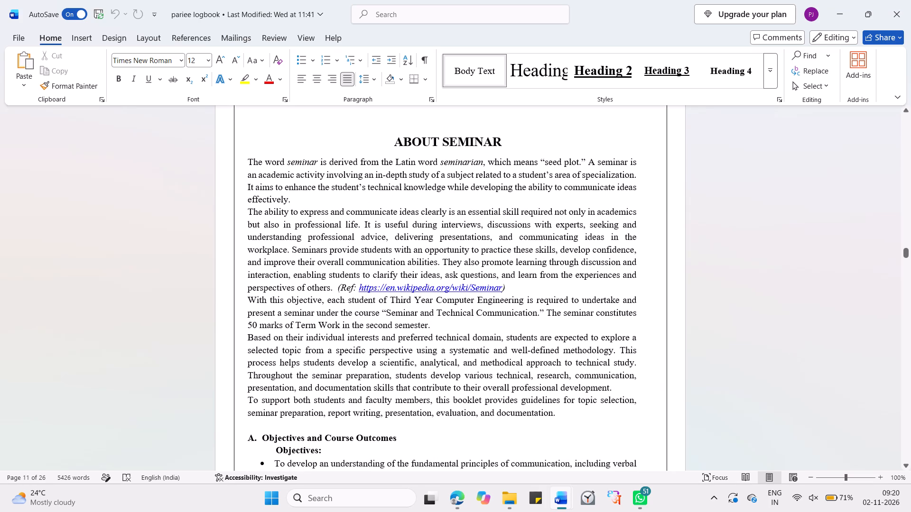
scroll(558, 332, "down", 3)
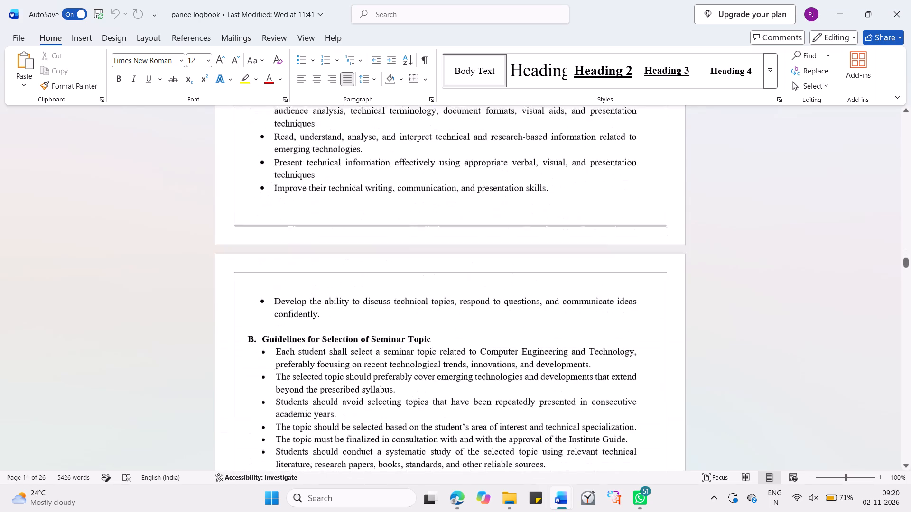
scroll(558, 332, "down", 4)
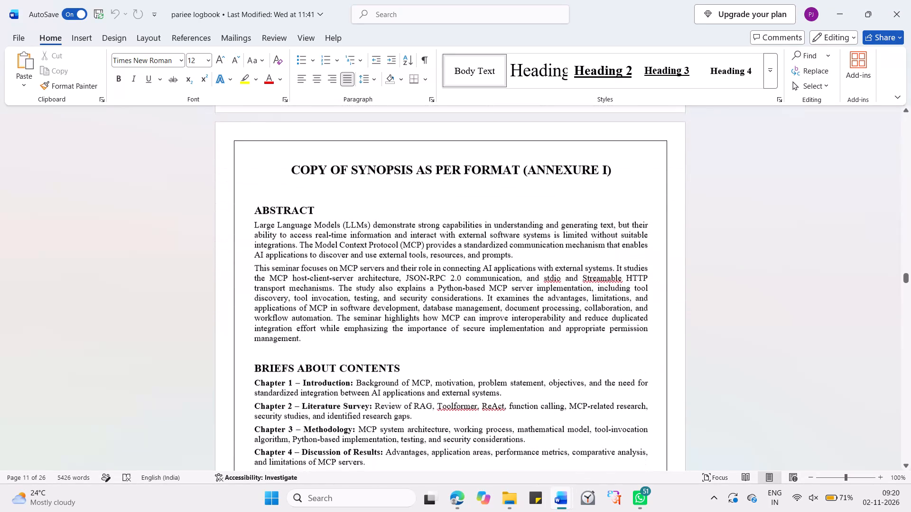
scroll(558, 332, "down", 1)
scroll(558, 332, "up", 1)
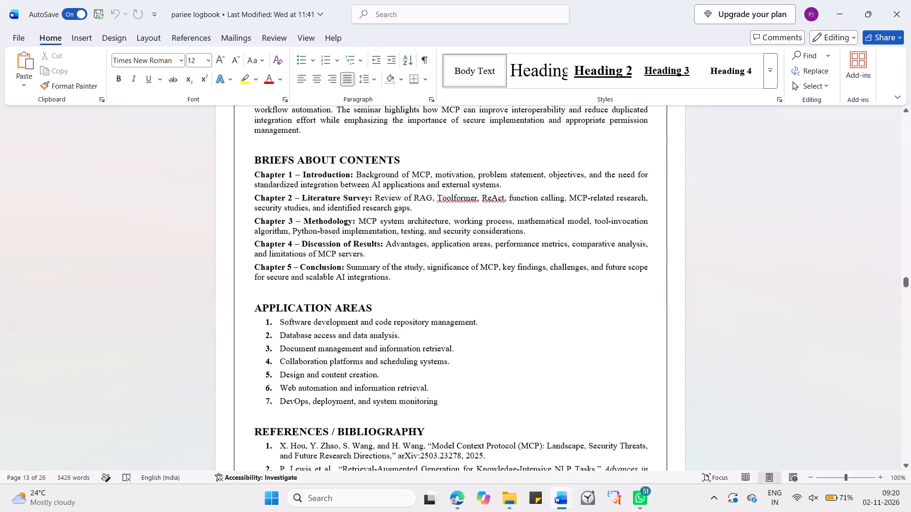
scroll(558, 332, "up", 1)
scroll(558, 332, "down", 1)
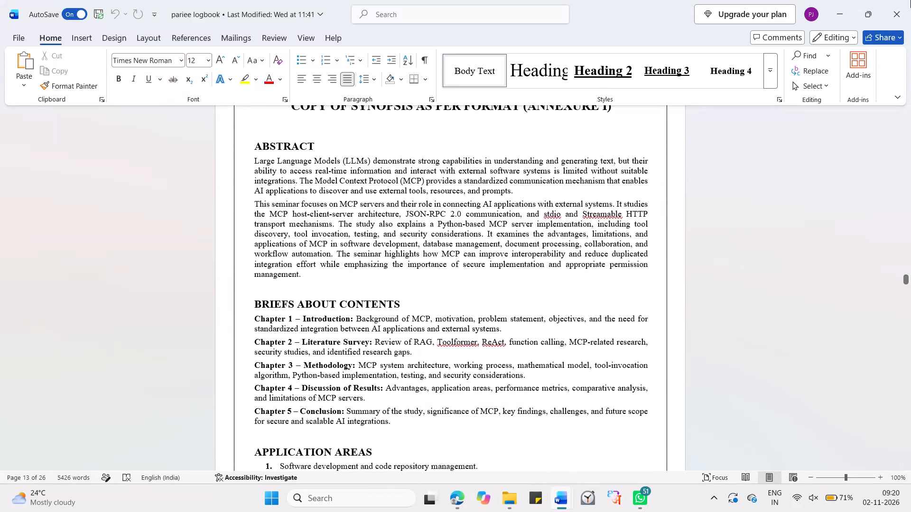
Arrange the pariee logbook and Seminar log book format documents side by side.
key("alt+Tab")
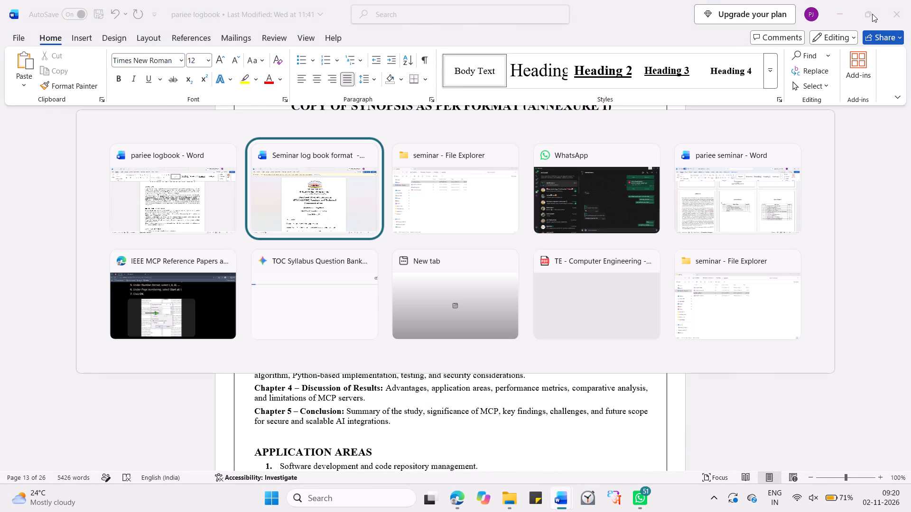
key("alt+Tab")
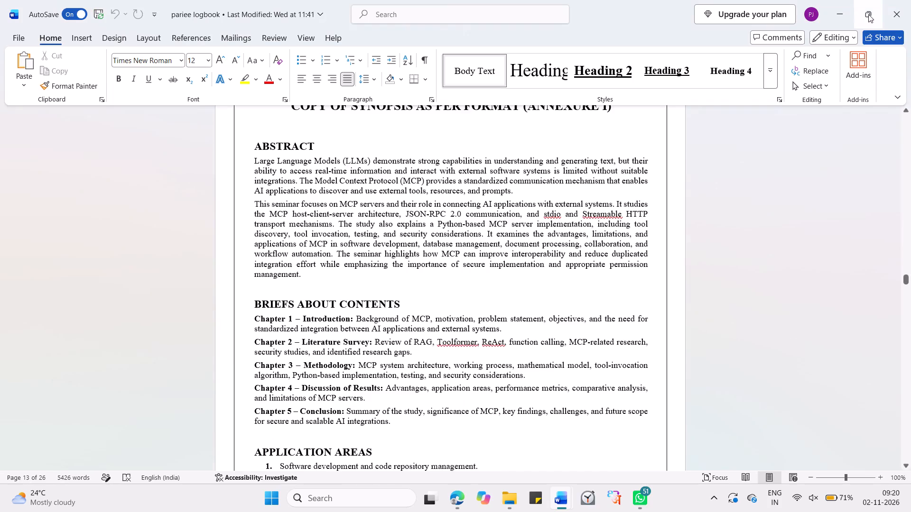
left_click(795, 46)
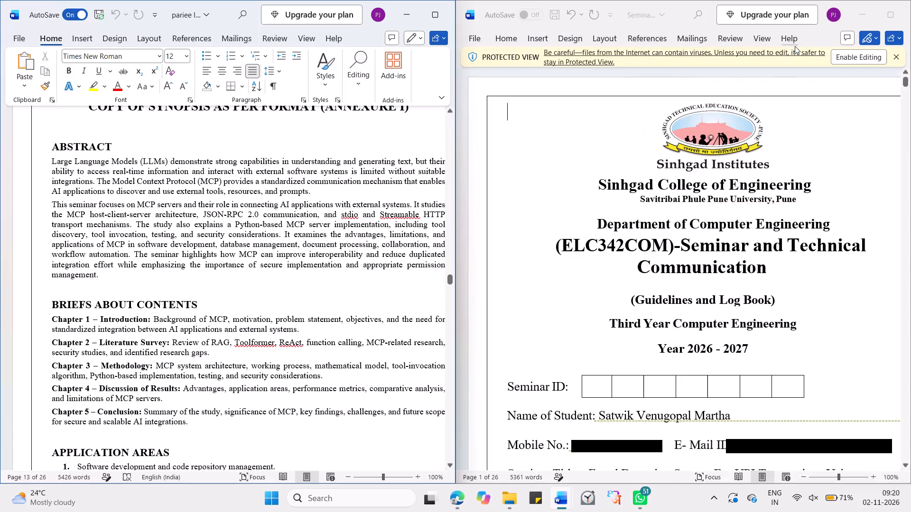
Compare the synopsis sections of both log books, from the abstract and chapter briefs to the application areas and references.
scroll(347, 265, "up", 1)
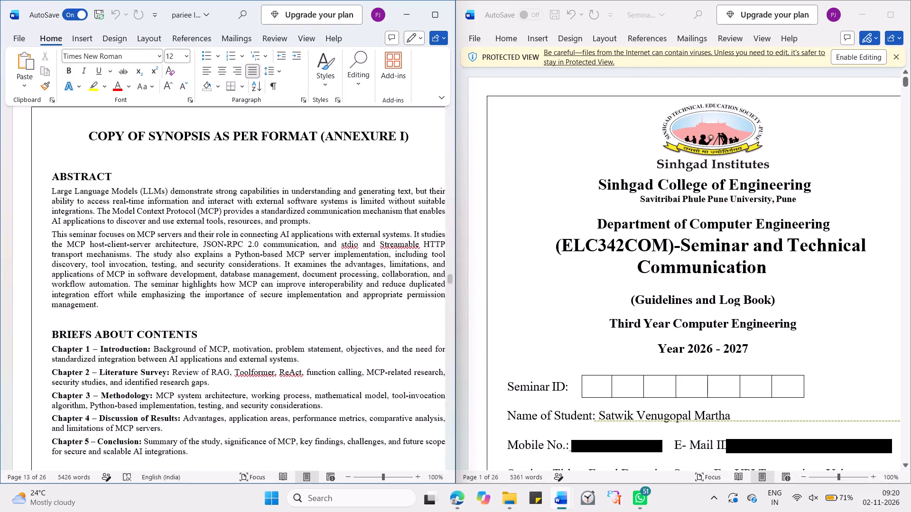
scroll(662, 295, "down", 16)
left_click(662, 295)
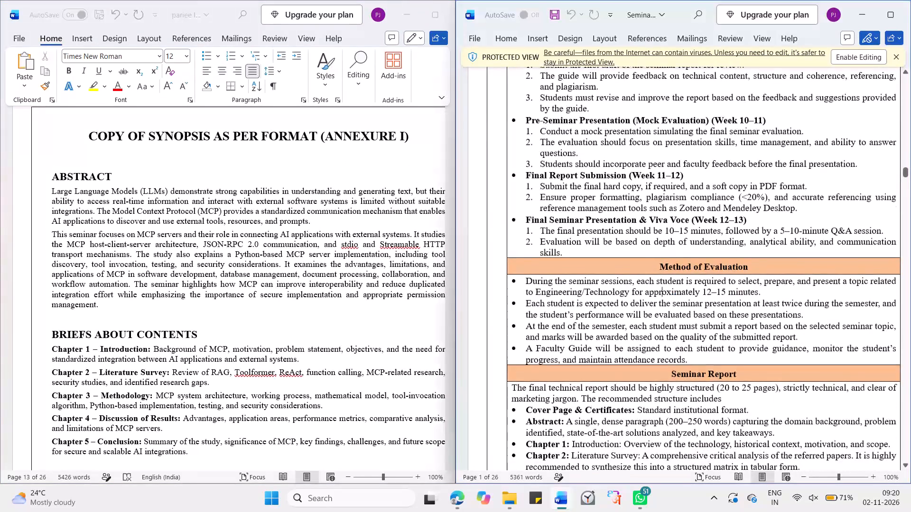
scroll(662, 295, "down", 12)
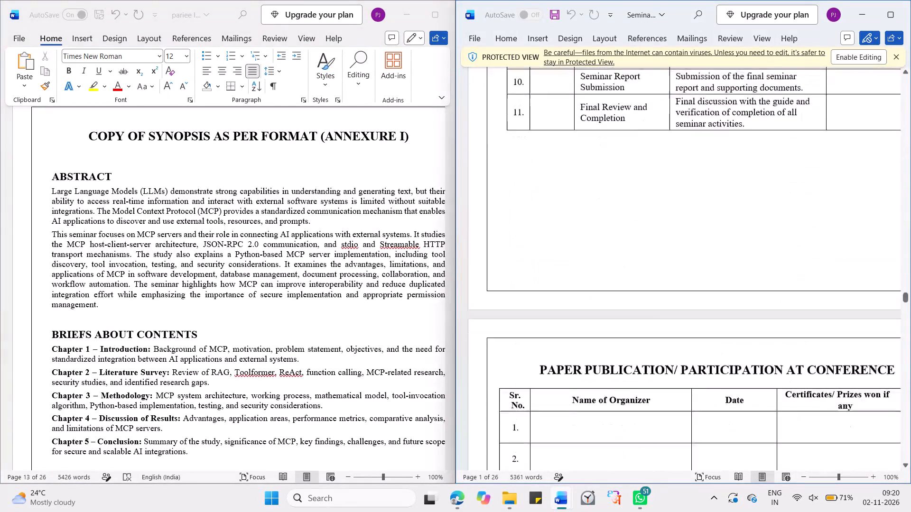
scroll(662, 295, "up", 5)
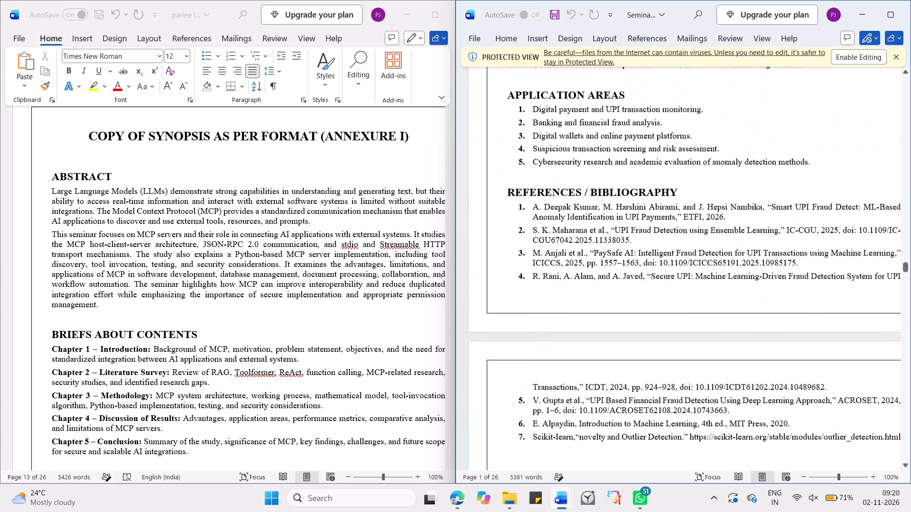
scroll(662, 295, "up", 5)
scroll(662, 295, "down", 2)
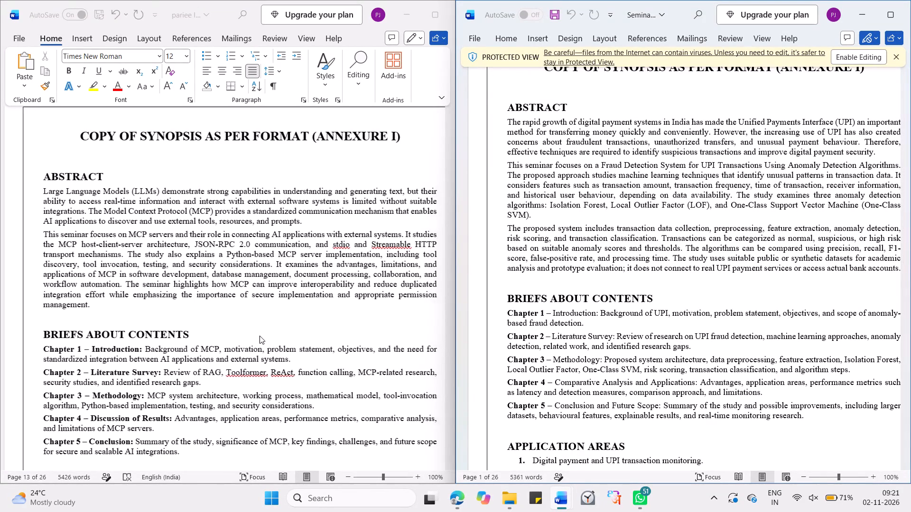
scroll(260, 336, "down", 1)
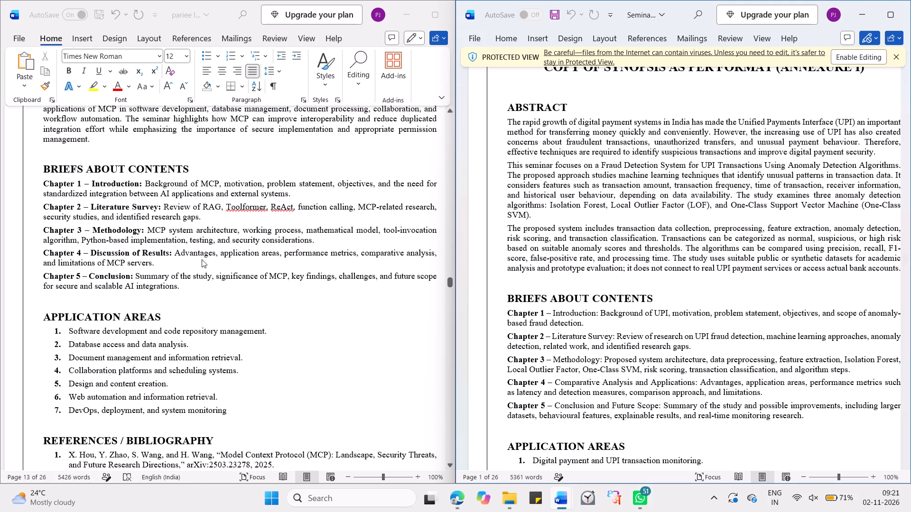
scroll(551, 313, "down", 1)
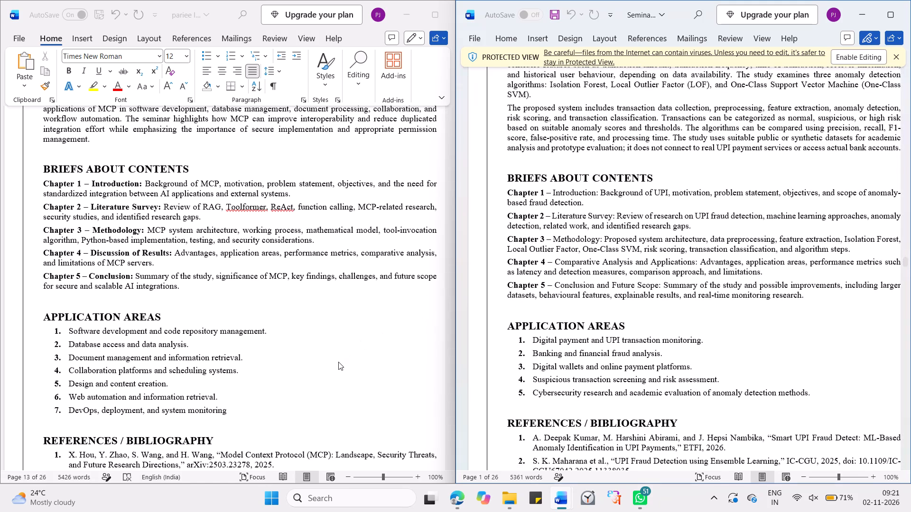
scroll(338, 362, "down", 2)
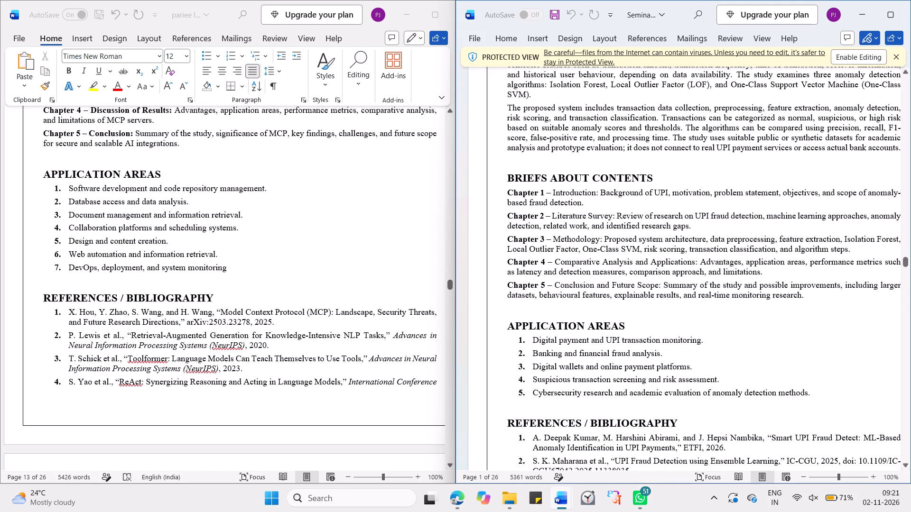
scroll(591, 320, "down", 1)
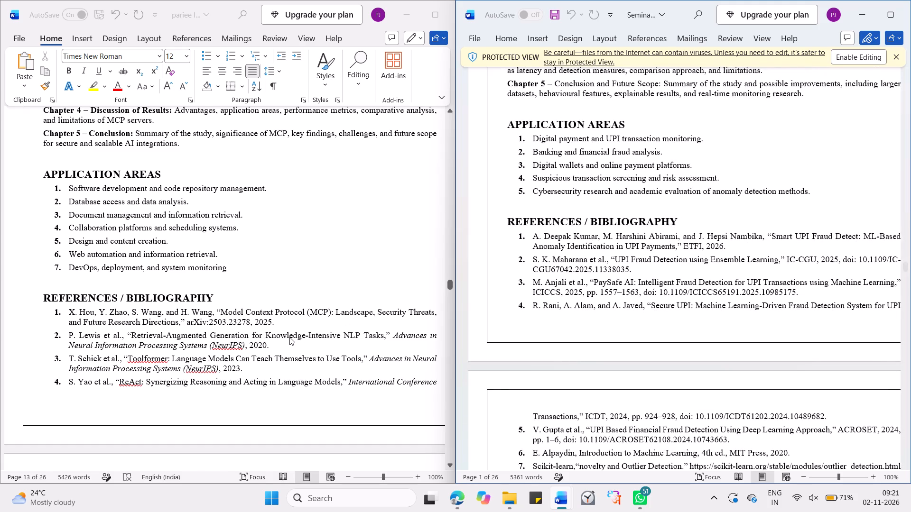
scroll(289, 337, "down", 1)
scroll(719, 308, "down", 1)
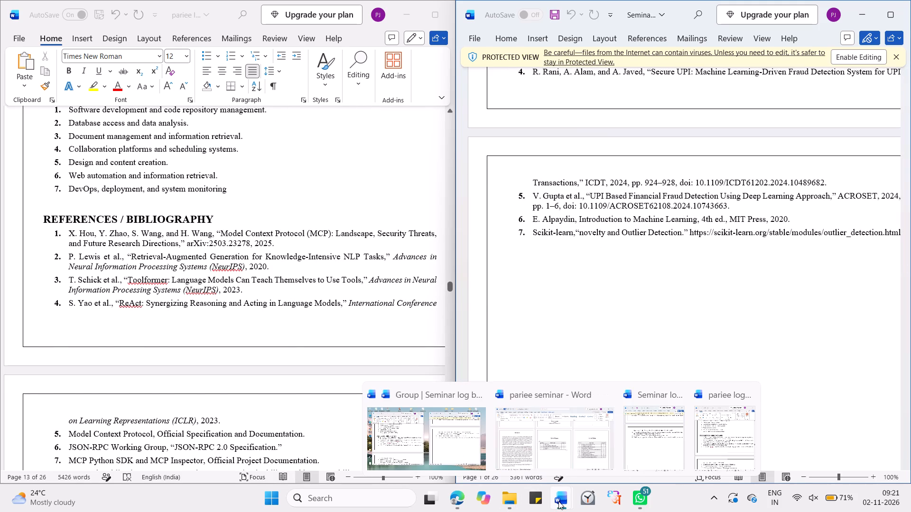
Copy the complete reference list, from Research Papers through Websites and Industry Sources, at the end of the pariee seminar document.
left_click(576, 440)
scroll(576, 440, "down", 20)
scroll(576, 440, "down", 5)
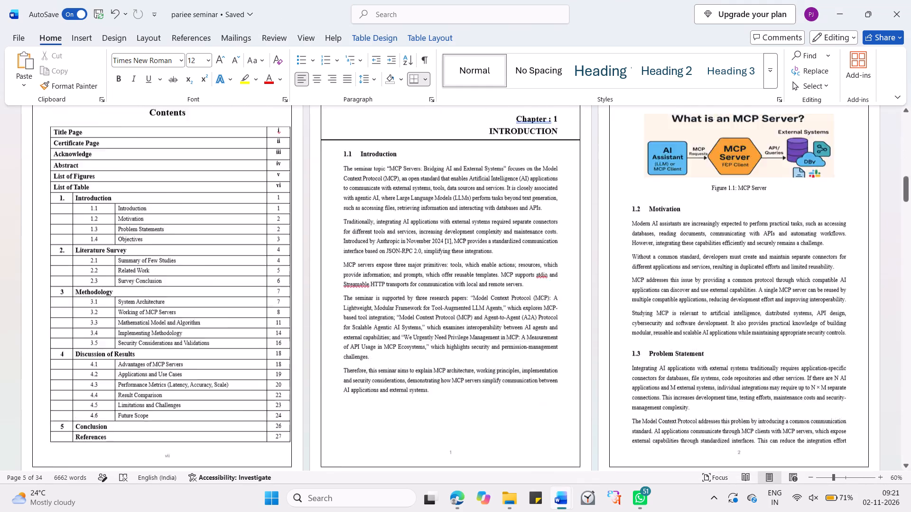
scroll(576, 440, "down", 20)
scroll(576, 440, "down", 20)
scroll(576, 440, "down", 20)
scroll(576, 440, "down", 7)
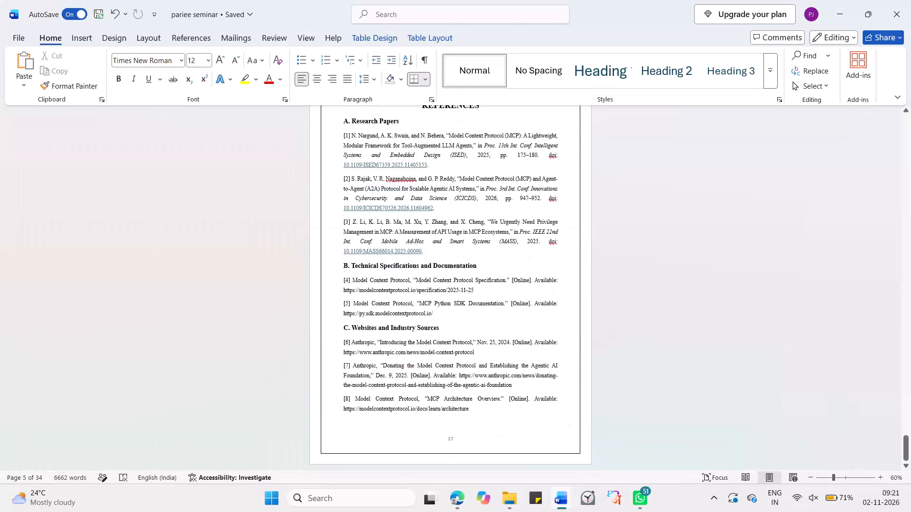
key("alt+Tab")
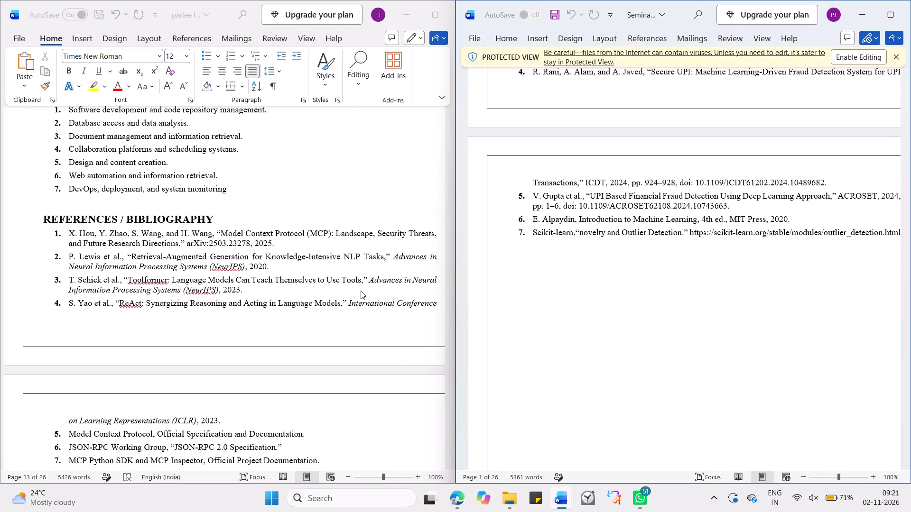
scroll(681, 325, "up", 1)
key("alt+Tab")
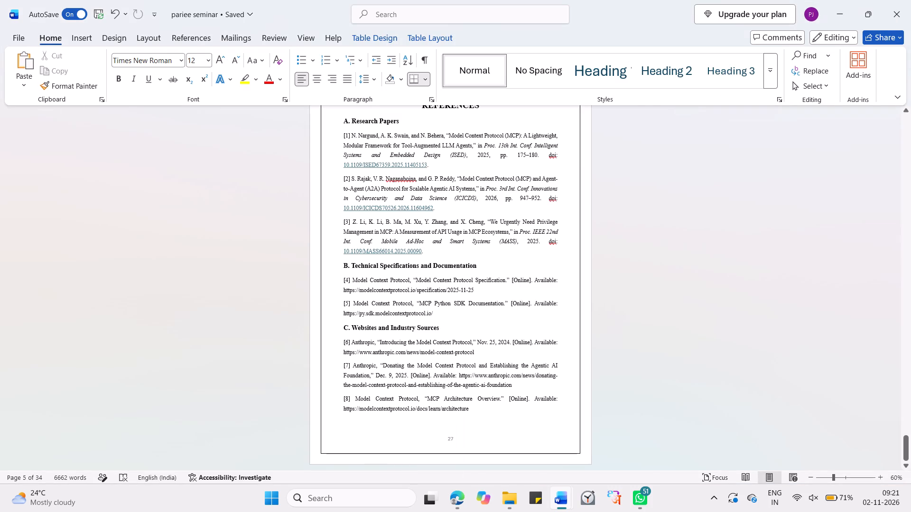
left_click_drag(341, 125, 505, 421)
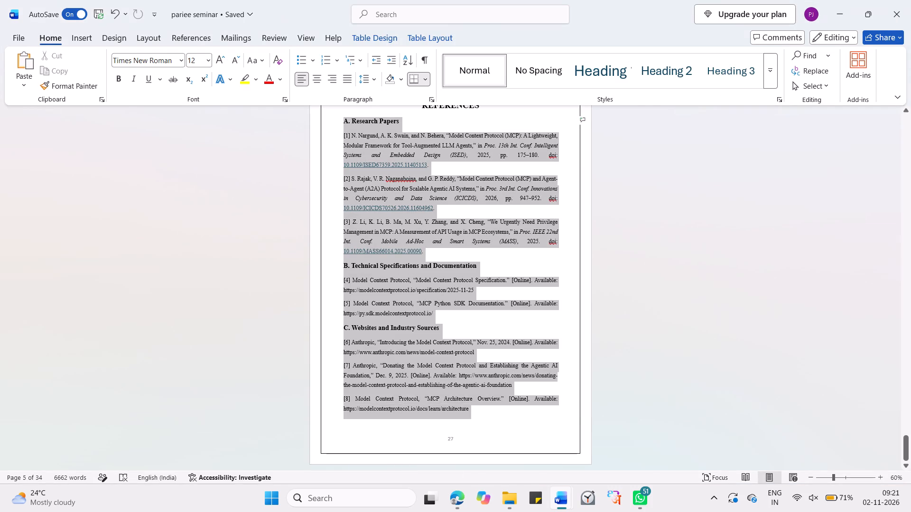
left_click_drag(505, 421, 505, 421)
key("ctrl+c")
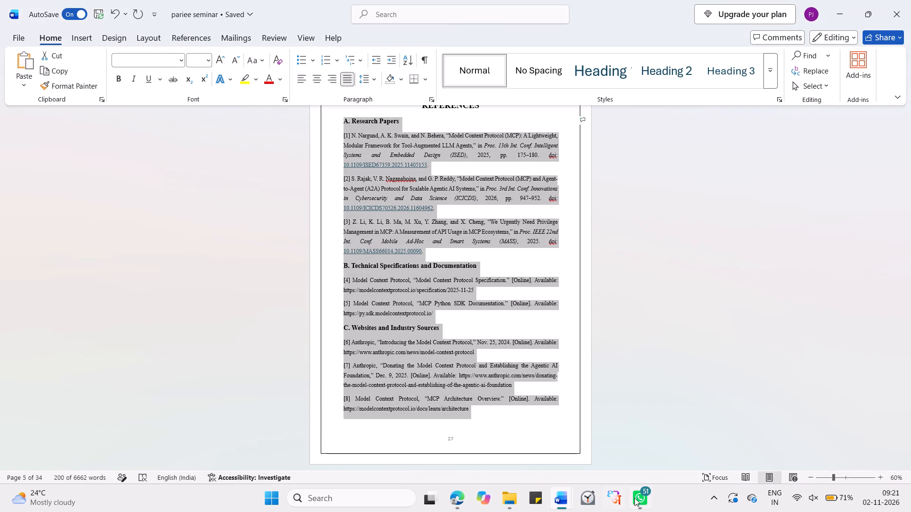
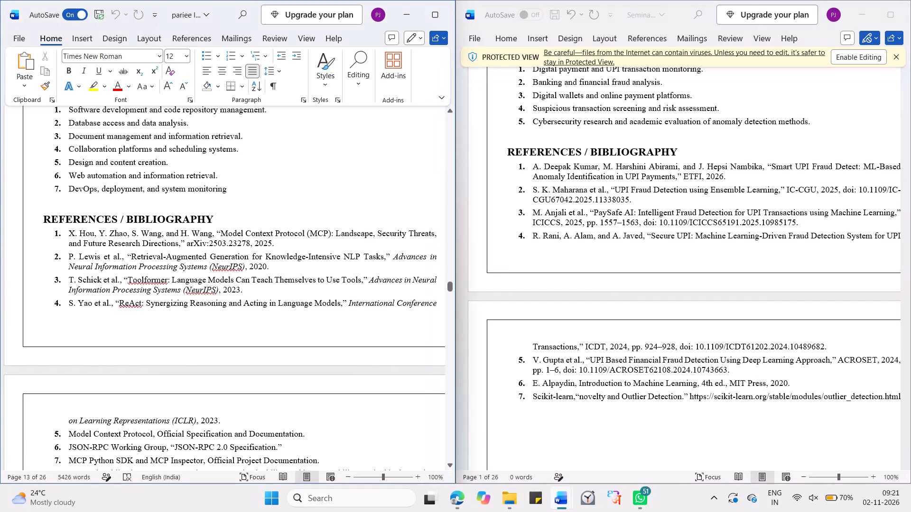
Paste the copied reference list as new numbered entries after item 8 of the synopsis's References / Bibliography.
left_click_drag(68, 236, 122, 320)
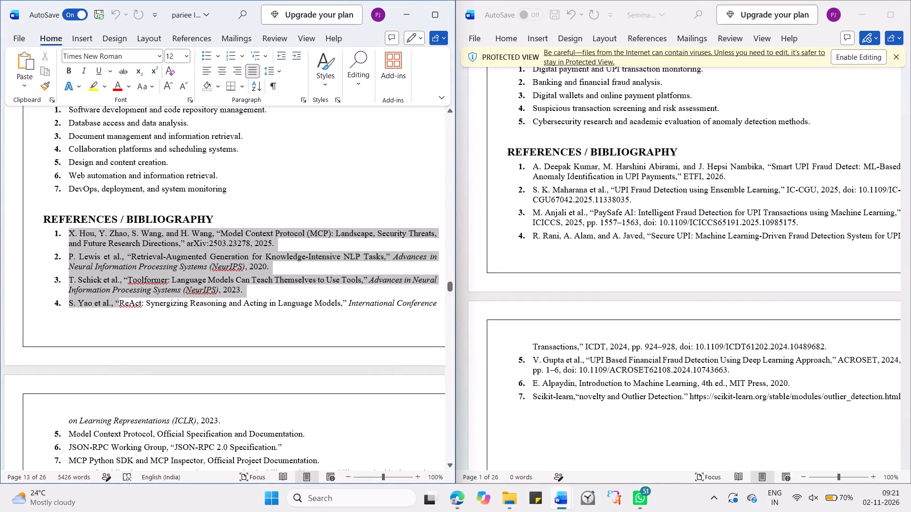
left_click_drag(122, 320, 89, 279)
scroll(89, 279, "left", 1)
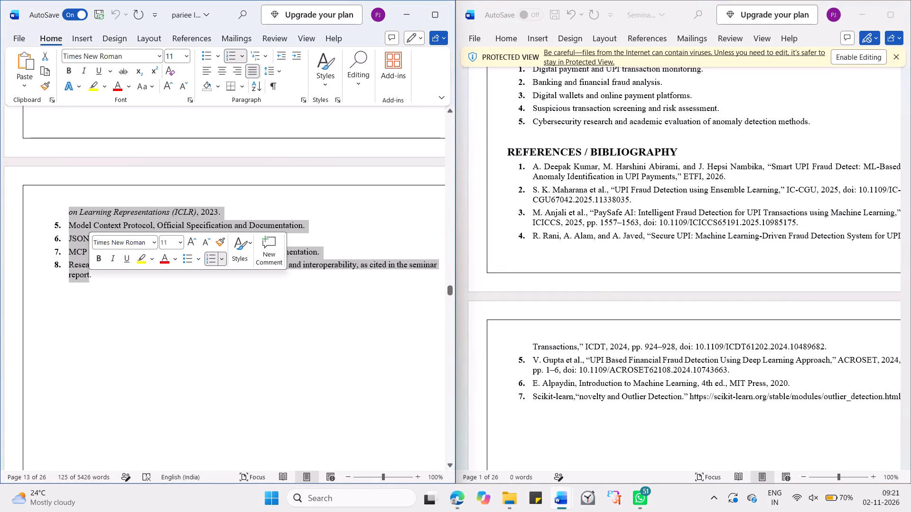
scroll(89, 279, "left", 1)
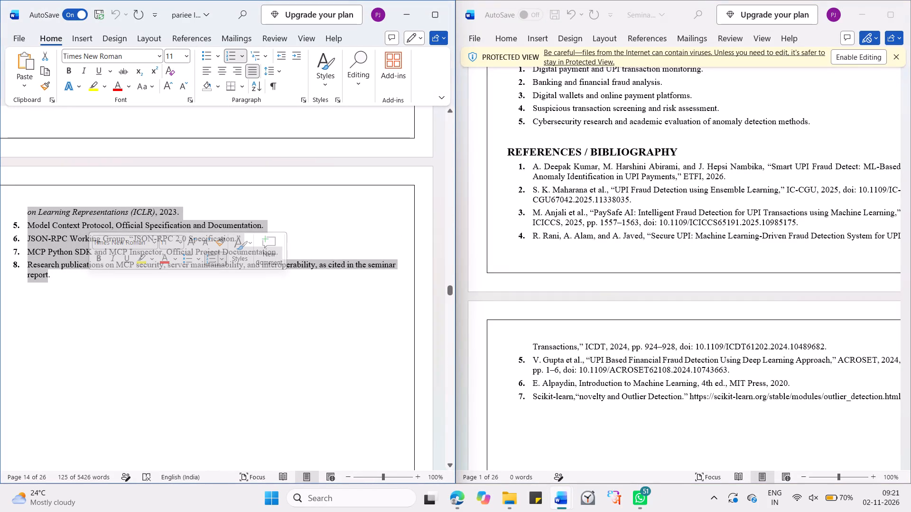
scroll(725, 302, "left", 1)
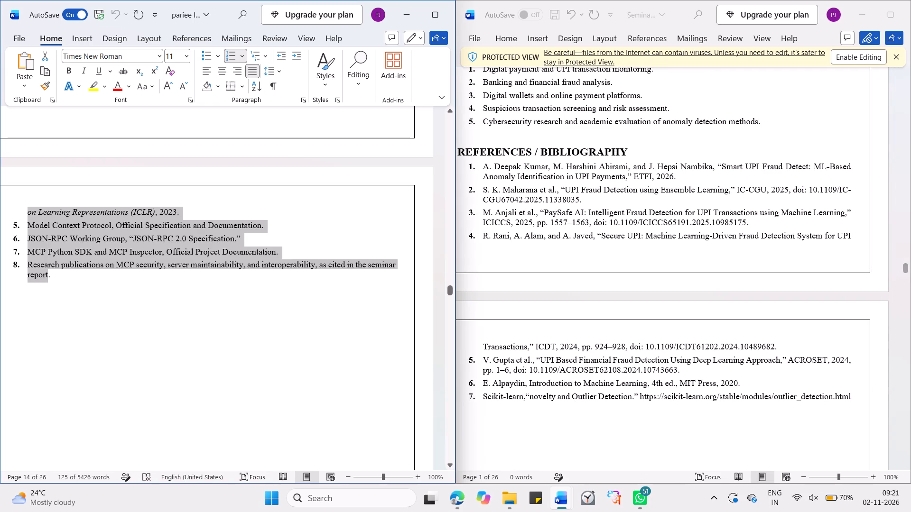
scroll(353, 334, "right", 1)
scroll(353, 334, "up", 1)
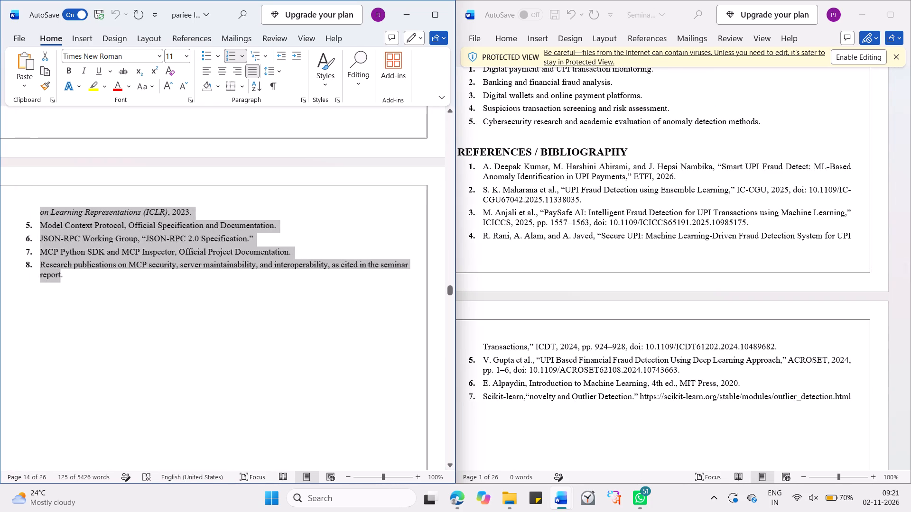
scroll(353, 334, "up", 2)
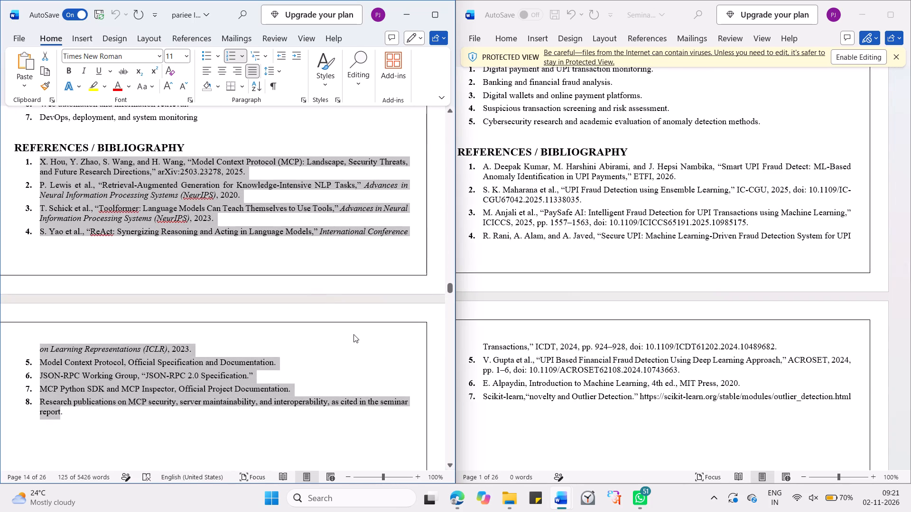
left_click(84, 415)
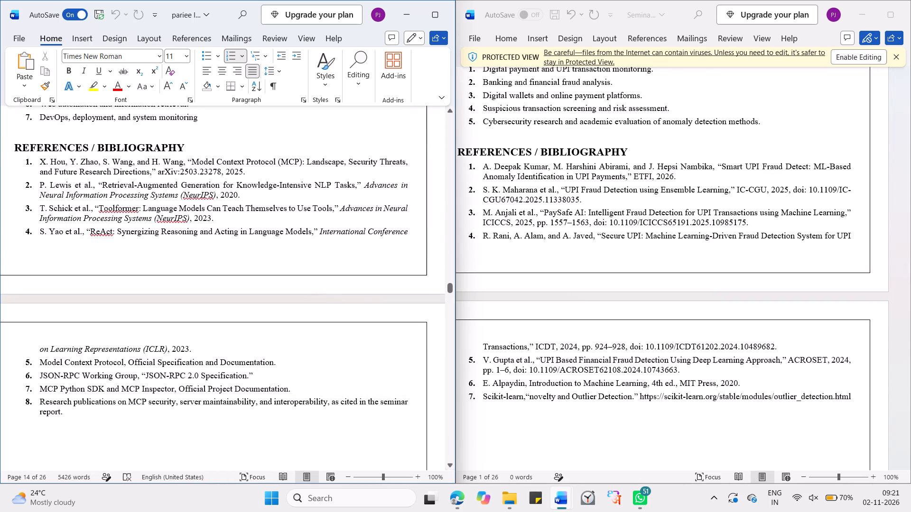
key("Return")
key("ctrl+v")
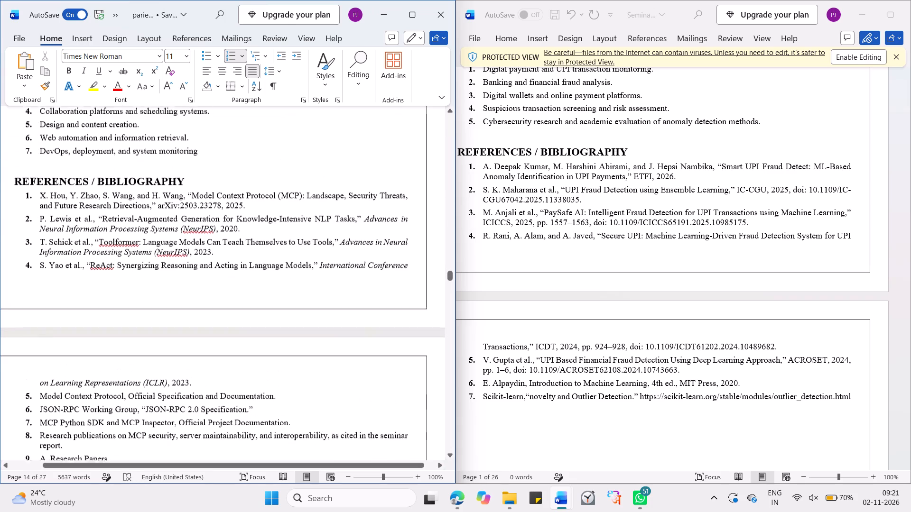
Delete the page range and DOI from reference 10 under Research Papers, ending the entry at the year 2025.
scroll(65, 226, "down", 1)
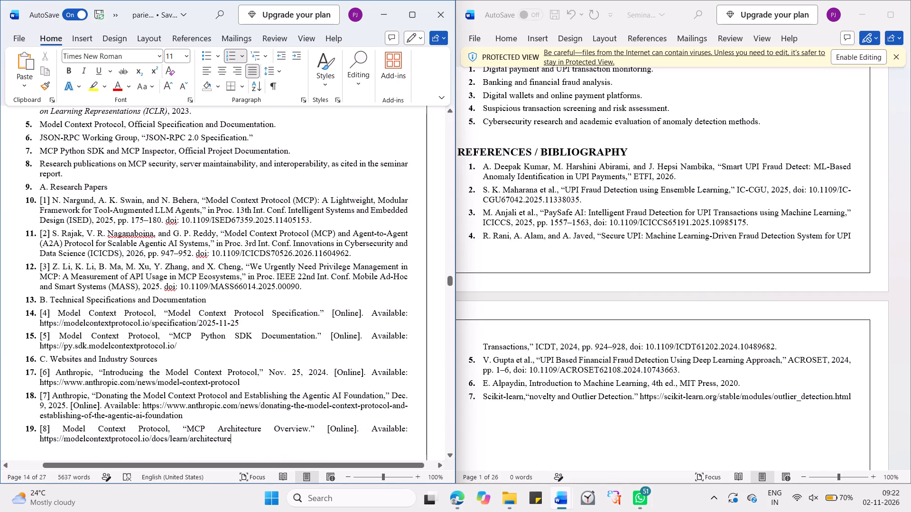
left_click_drag(322, 219, 232, 223)
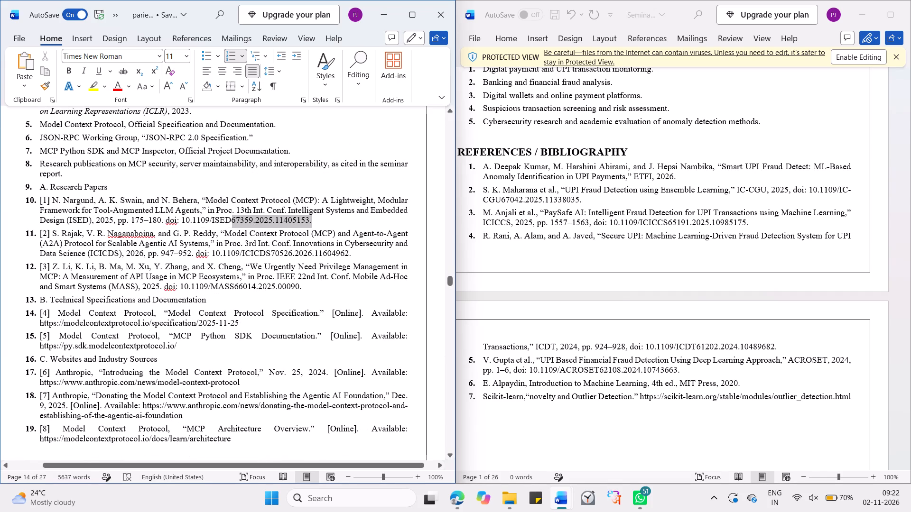
left_click_drag(232, 223, 115, 223)
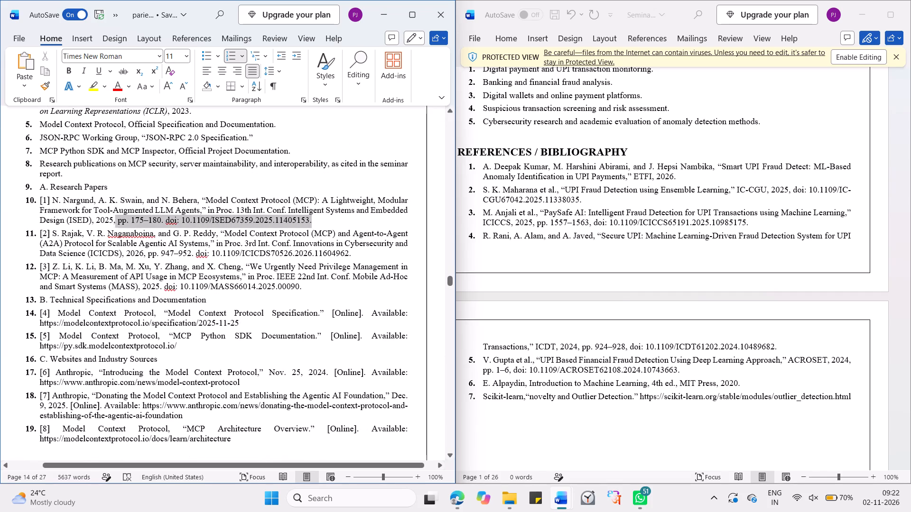
left_click_drag(115, 223, 114, 222)
key("BackSpace")
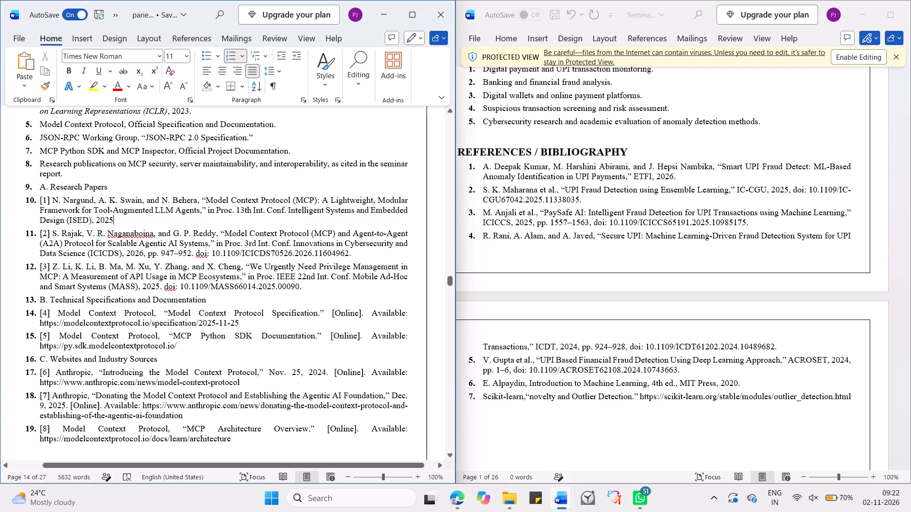
Shorten the conference name in reference 10 to the bare abbreviation ISED, without parentheses, after the paper title.
scroll(219, 222, "up", 1)
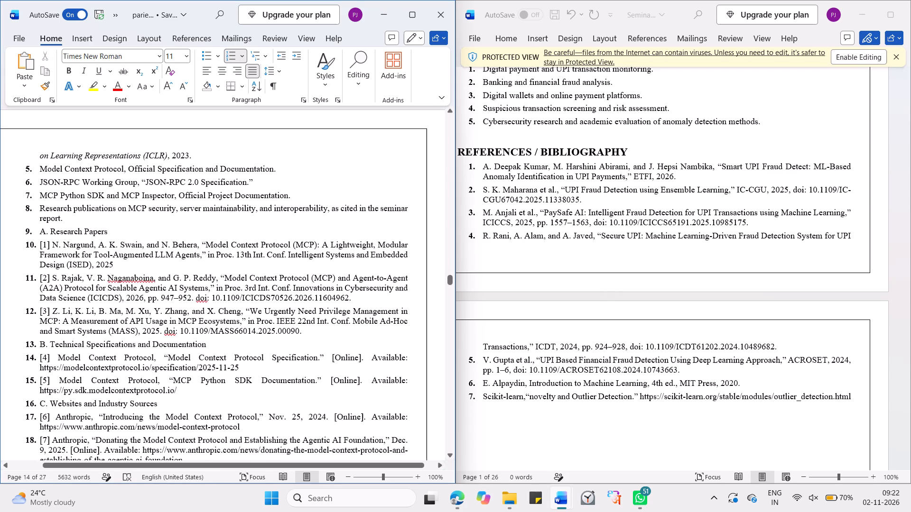
scroll(219, 222, "up", 1)
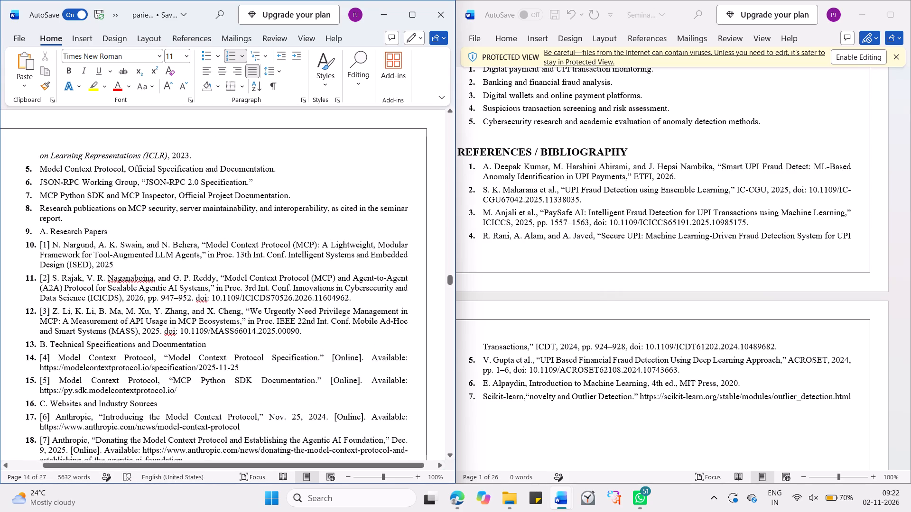
scroll(311, 247, "down", 1)
scroll(311, 247, "up", 1)
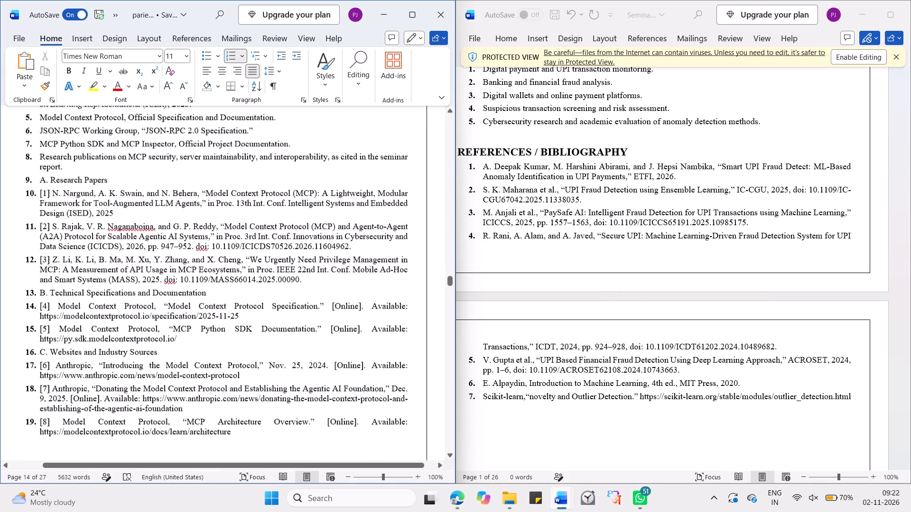
scroll(311, 247, "up", 1)
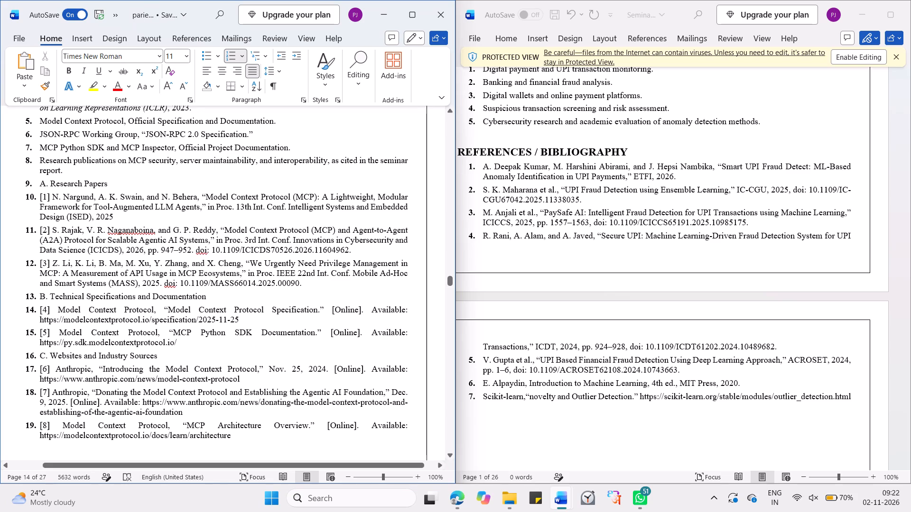
left_click_drag(67, 217, 75, 209)
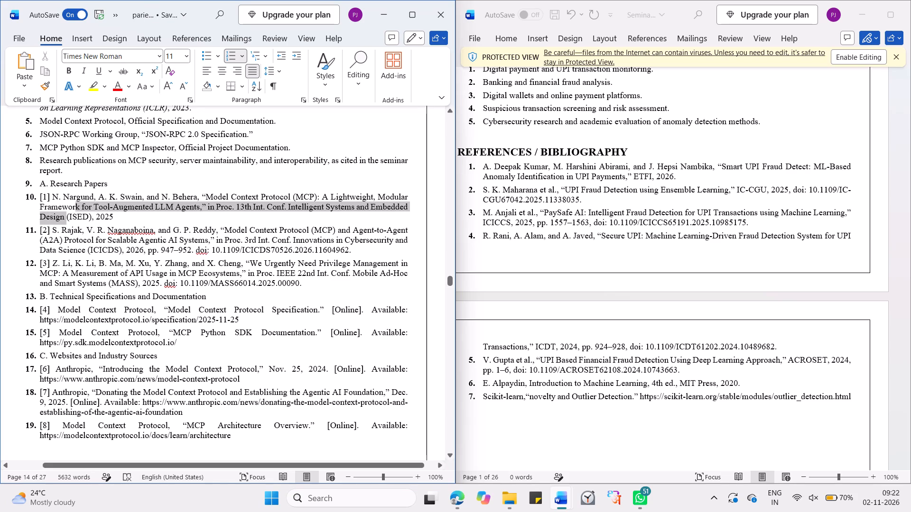
left_click_drag(75, 209, 246, 204)
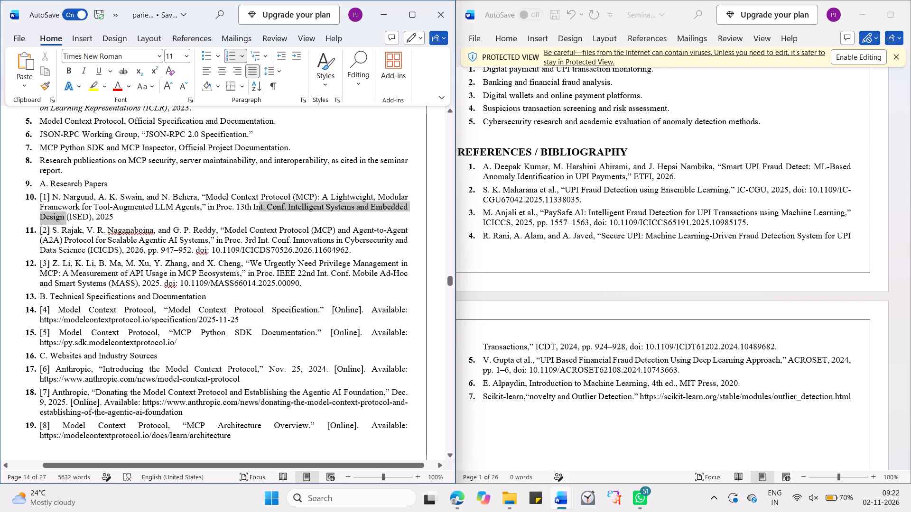
left_click_drag(246, 204, 207, 207)
left_click_drag(207, 207, 206, 211)
left_click_drag(206, 211, 207, 210)
key("BackSpace")
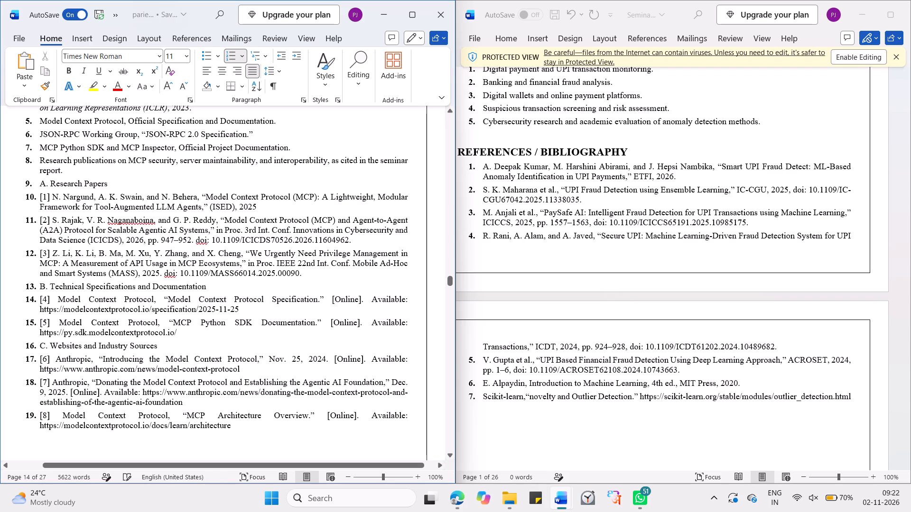
key("Right")
key("BackSpace")
key("BackSpace")
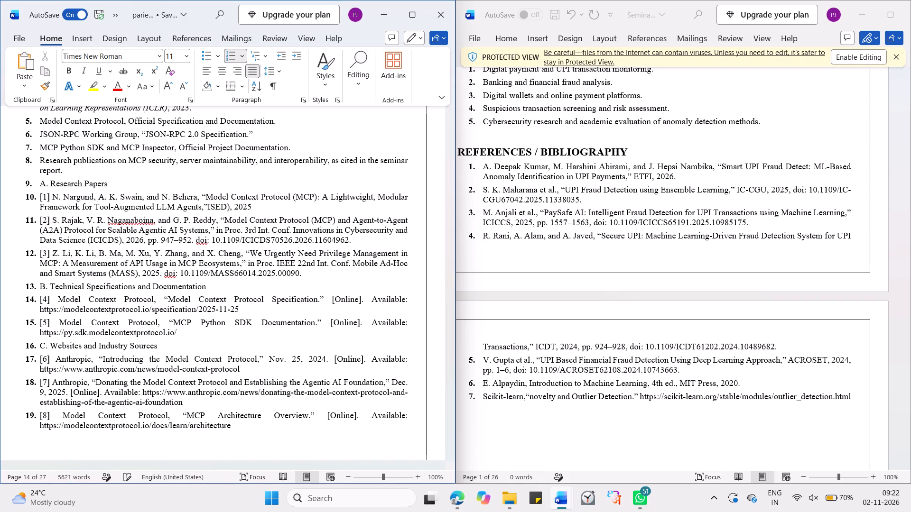
key("space")
key("Right")
key("Right")
key("Right")
key("Right")
key("Right")
key("BackSpace")
Remove the bracketed citation numbers [1] and [2] from the start of references 10 and 11.
left_click(52, 193)
key("BackSpace")
key("BackSpace")
key("BackSpace")
key("BackSpace")
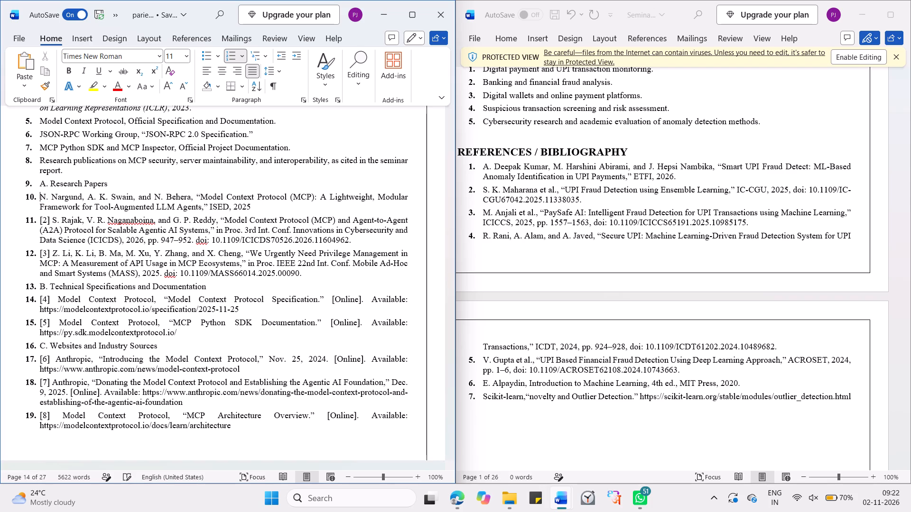
left_click_drag(52, 218, 40, 218)
key("BackSpace")
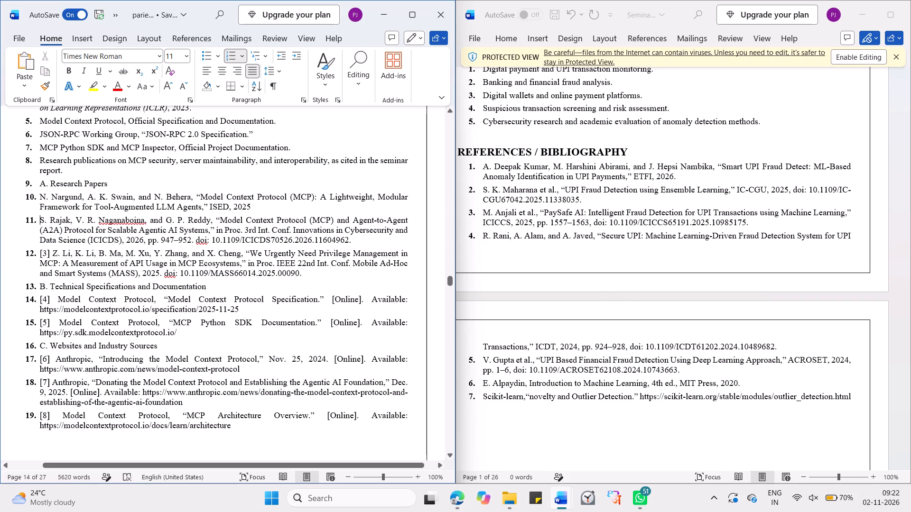
Shorten the conference name in reference 11 to the bare abbreviation ICICDS, without parentheses.
left_click_drag(215, 229, 91, 239)
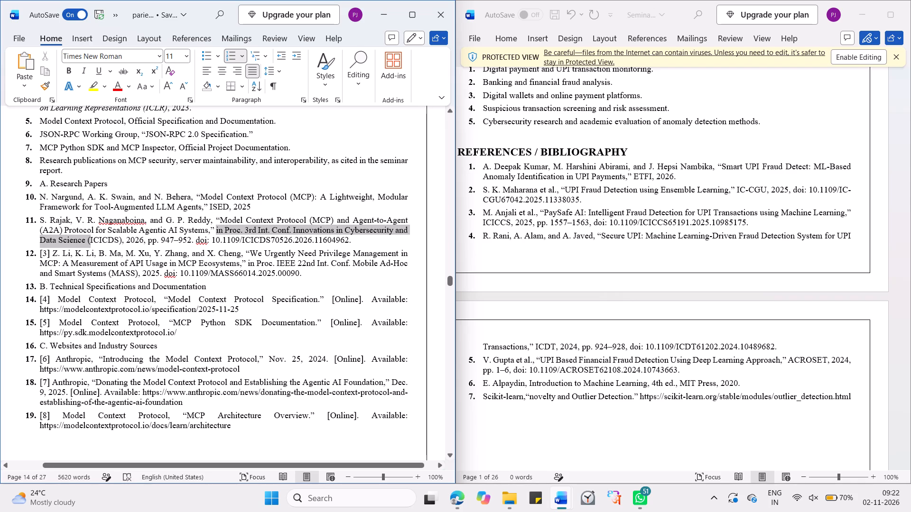
left_click_drag(91, 239, 91, 239)
key("BackSpace")
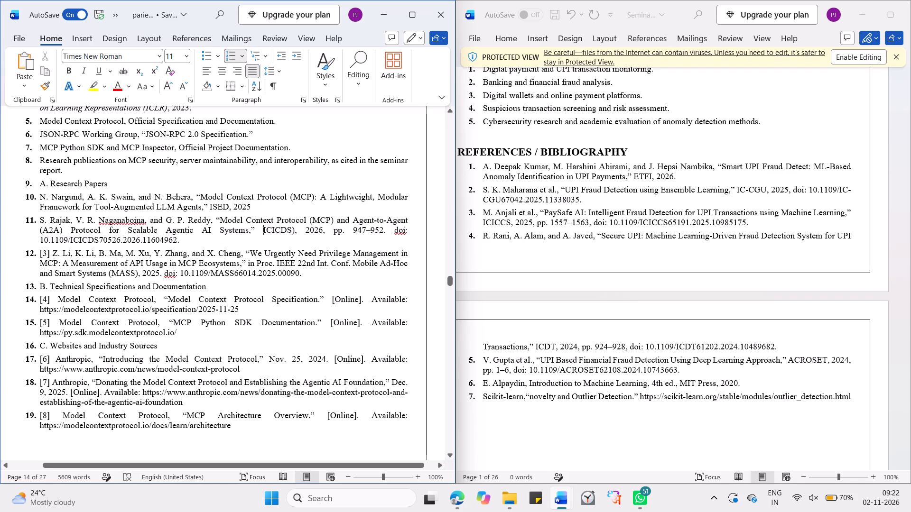
left_click(293, 230)
key("Right")
key("BackSpace")
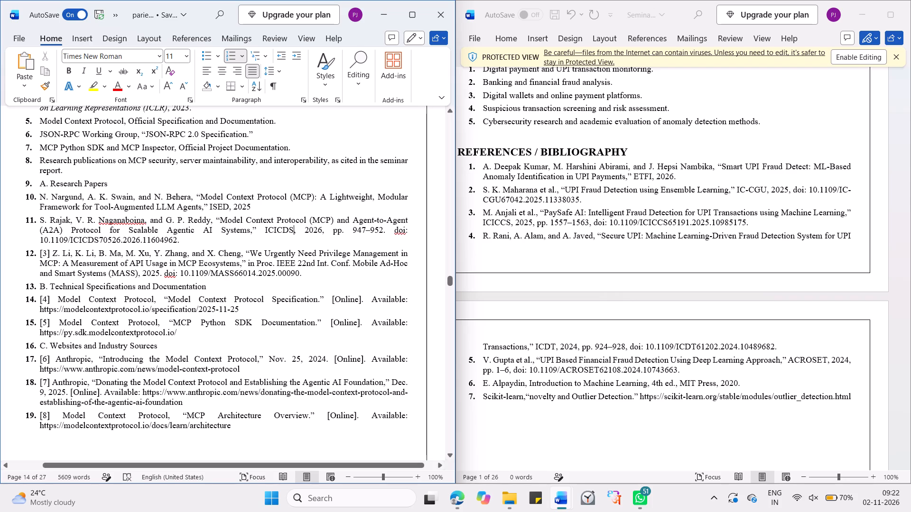
Delete the page range and DOI from reference 11 so that the entry ends with "2026.".
left_click_drag(324, 229, 173, 238)
key("BackSpace")
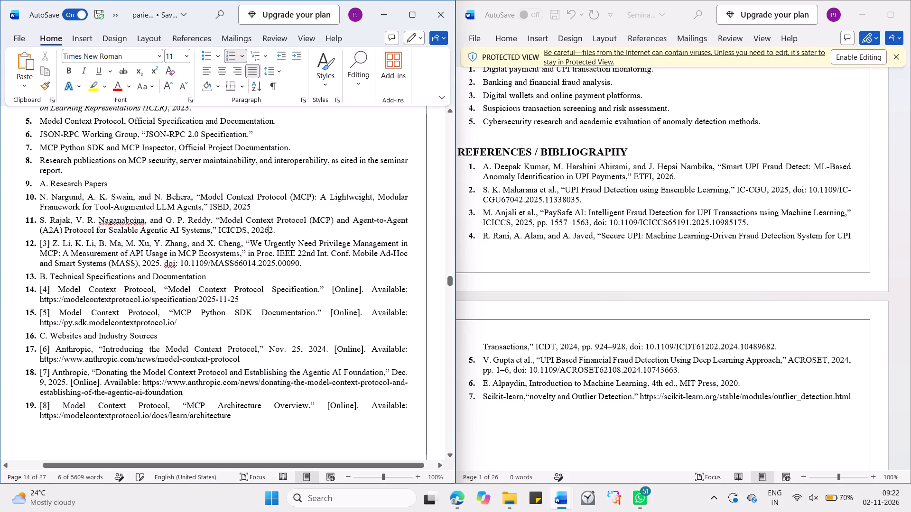
key("Down")
key("Up")
key("Right")
key("BackSpace")
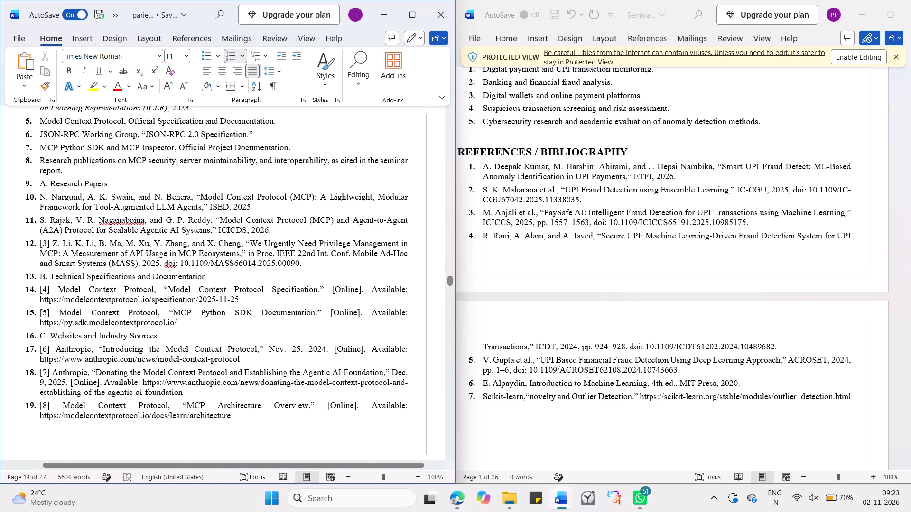
Remove the bracketed citation number [3] from the start of reference 12.
left_click(54, 244)
key("BackSpace")
key("BackSpace")
key("BackSpace")
key("BackSpace")
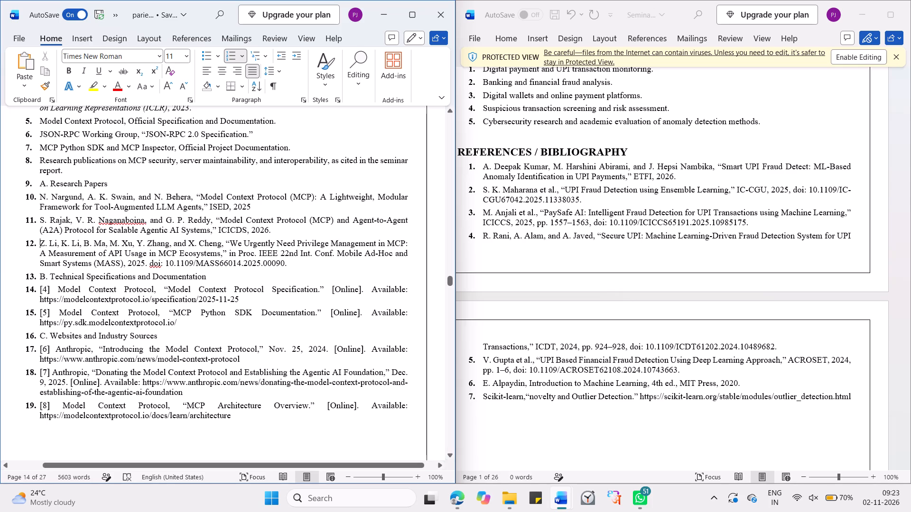
Shorten the conference name in reference 12 to the bare abbreviation MASS, placed after the title's closing quotation mark.
left_click_drag(226, 253, 123, 267)
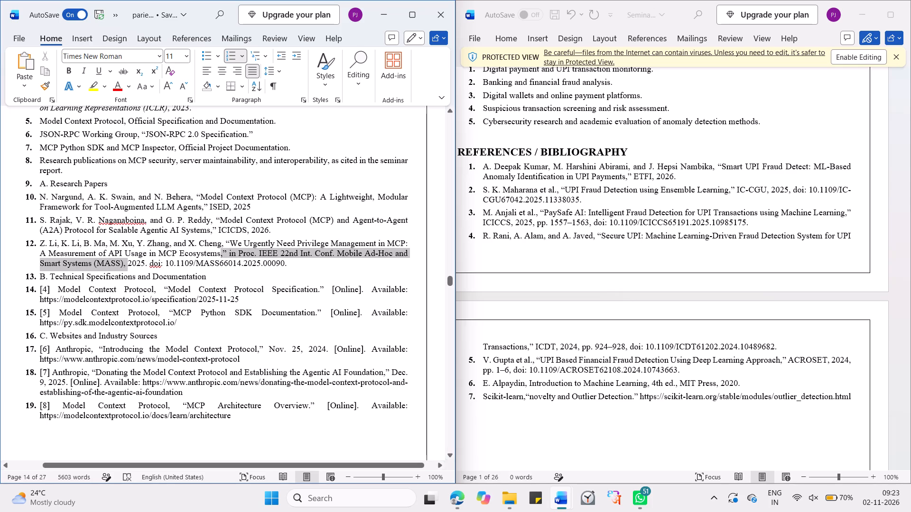
left_click_drag(123, 267, 95, 266)
key("BackSpace")
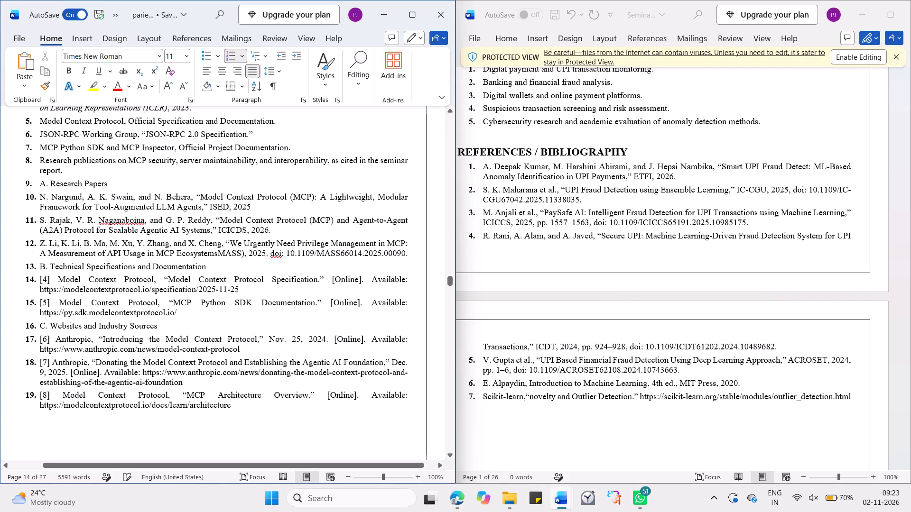
key("space")
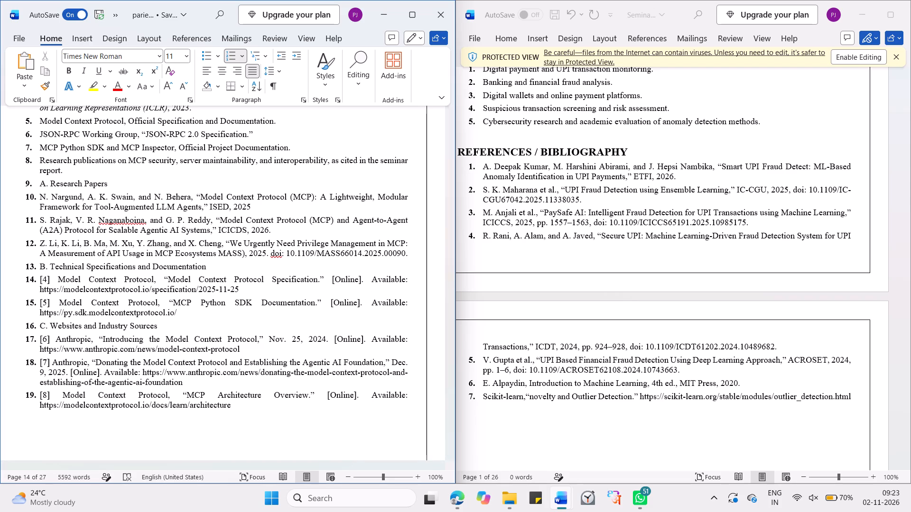
key("shift+quotedbl")
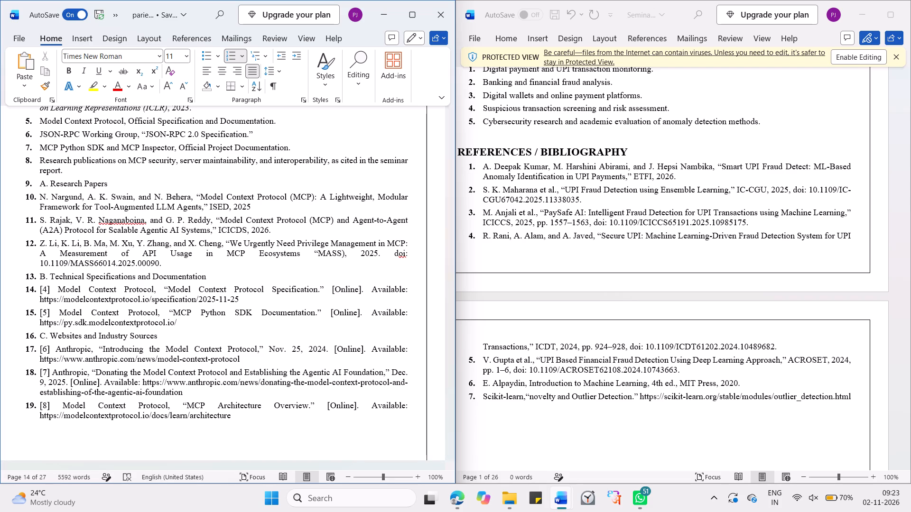
key("BackSpace")
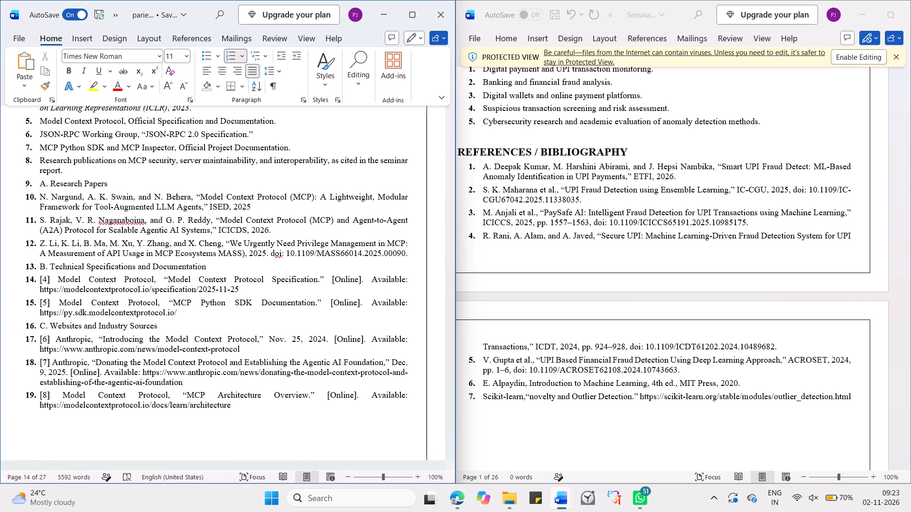
key("BackSpace")
key("shift+quotedbl")
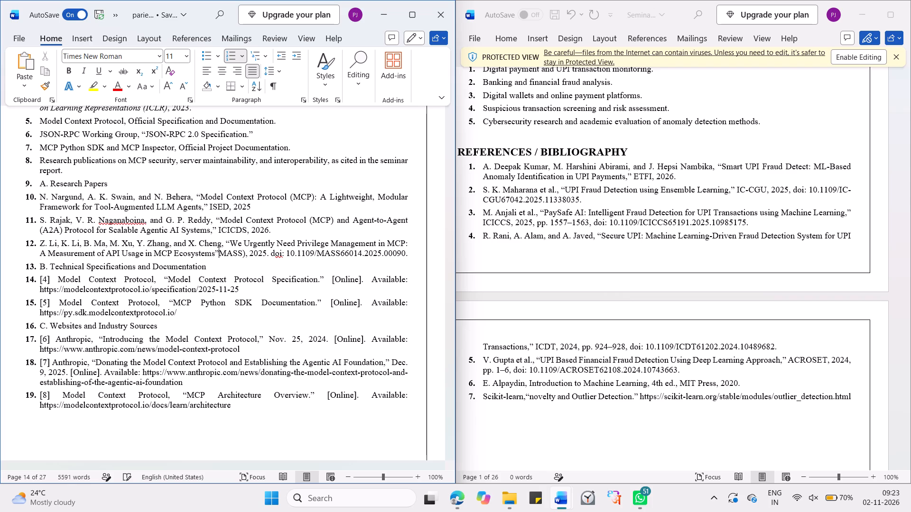
key("space")
key("Right")
key("Right")
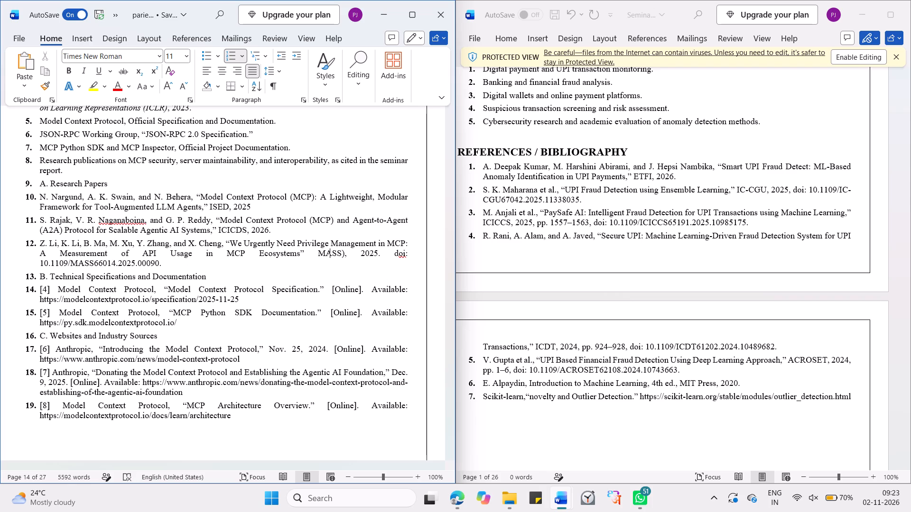
key("Right")
key("Right")
key("Right")
key("BackSpace")
Delete the DOI from reference 12 so it ends with "2025.", together with the heading "B. Technical Specifications and Documentation" below it.
key("Right")
key("Right")
key("Right")
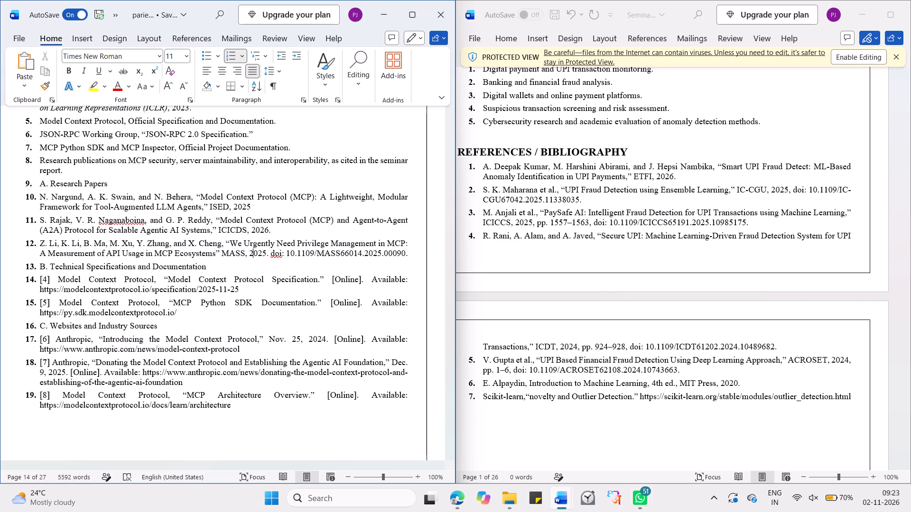
key("Right")
key("Right")
key("Right")
key("Right")
key("shift+Down")
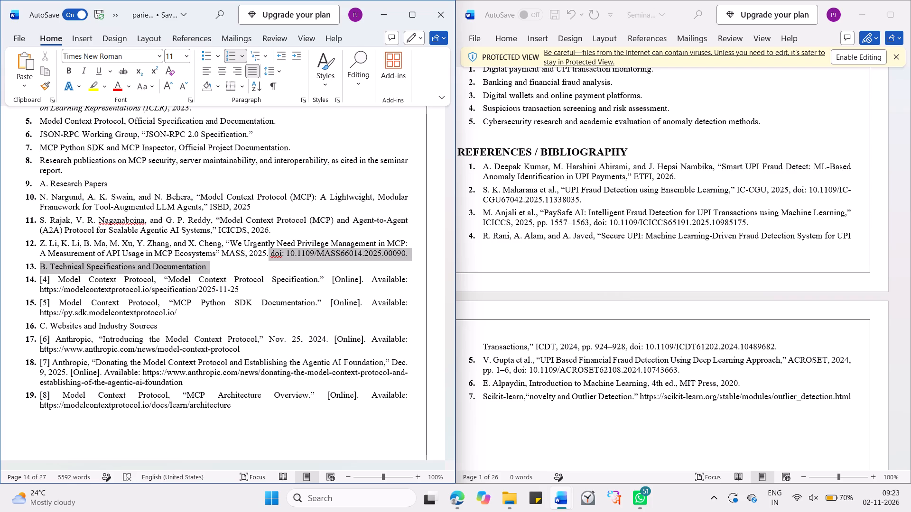
key("BackSpace")
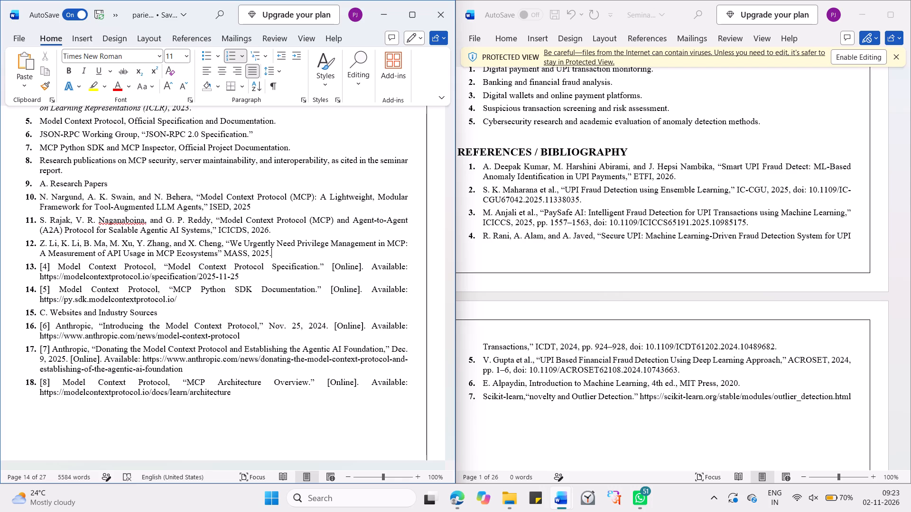
Move the three shortened research-paper references to the start of the bibliography, replacing the original references 1 to 4.
scroll(95, 266, "up", 2)
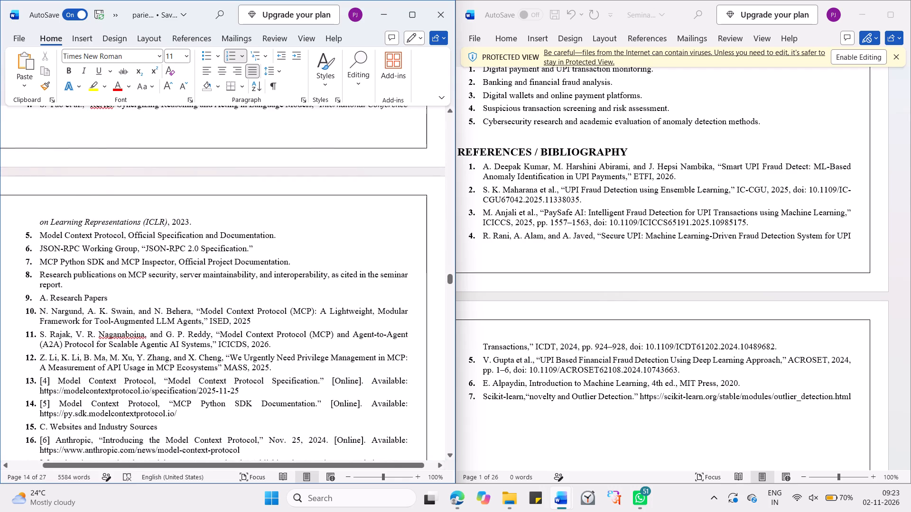
scroll(95, 266, "up", 1)
scroll(95, 266, "down", 2)
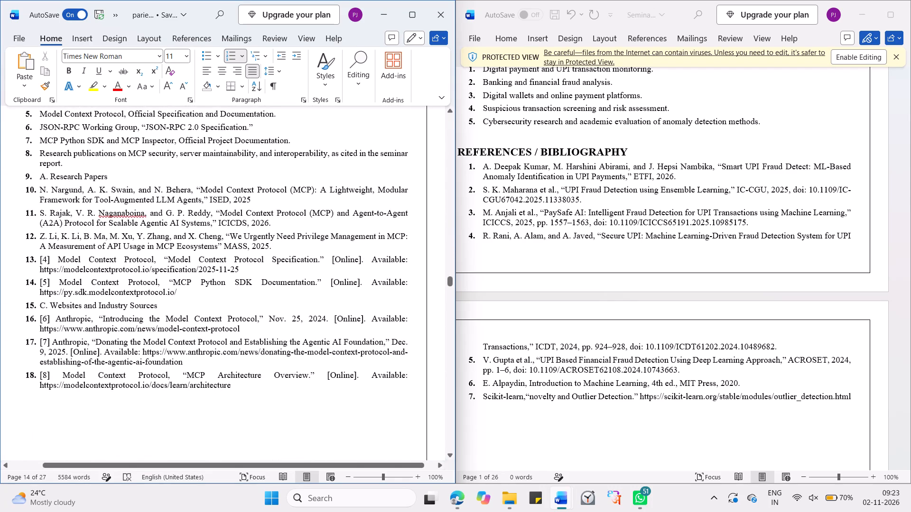
left_click_drag(39, 188, 287, 247)
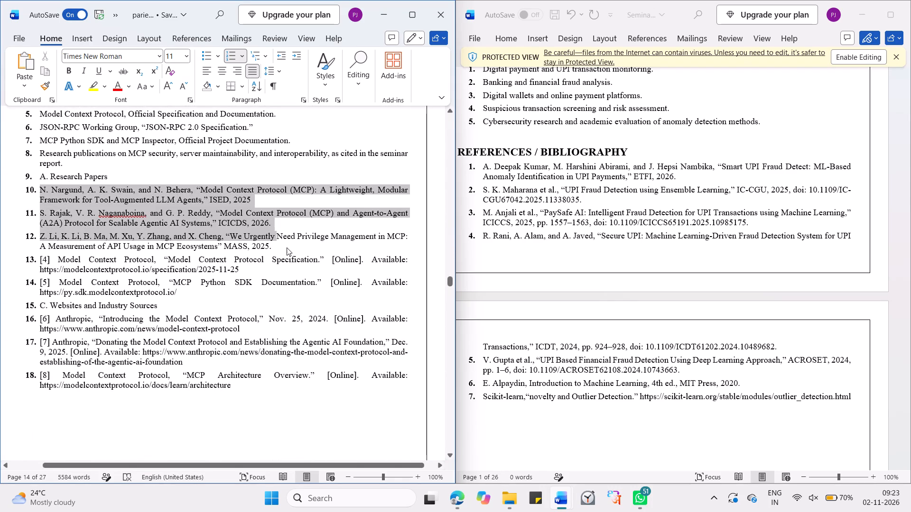
key("ctrl+x")
scroll(287, 247, "up", 2)
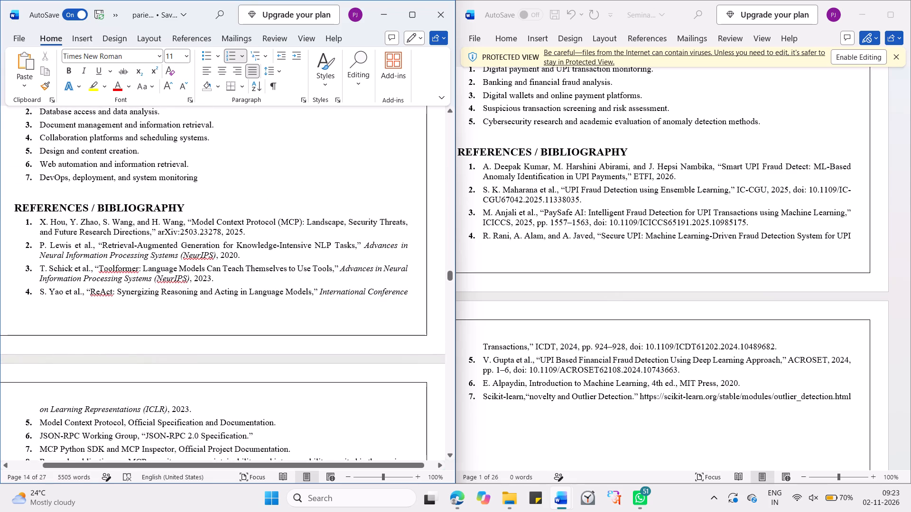
left_click_drag(40, 224, 132, 405)
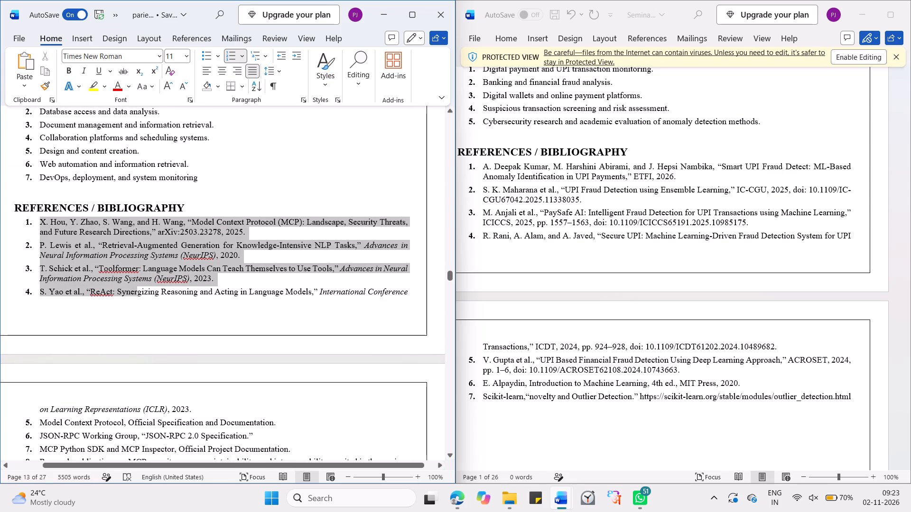
left_click_drag(132, 405, 197, 402)
key("ctrl+v")
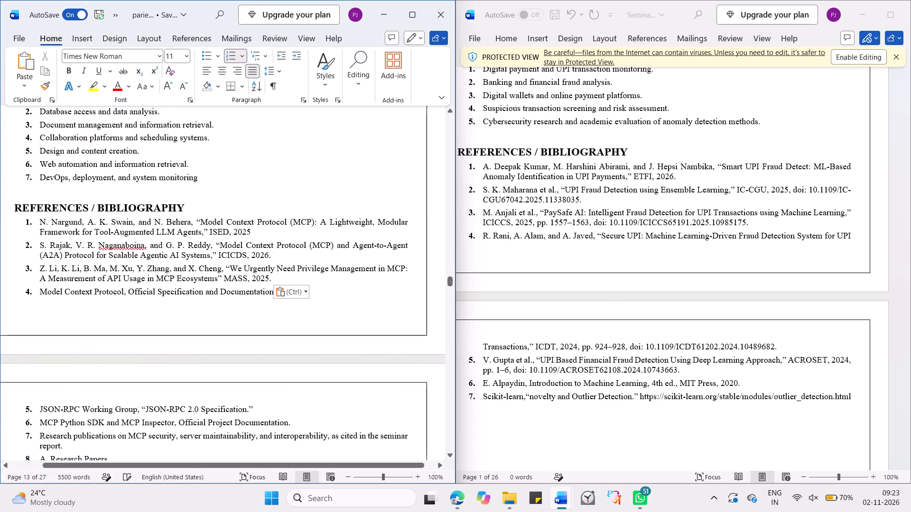
Delete the leftover entries 8 to 14, from "A. Research Papers" through the "MCP Architecture Overview" reference.
scroll(249, 321, "down", 1)
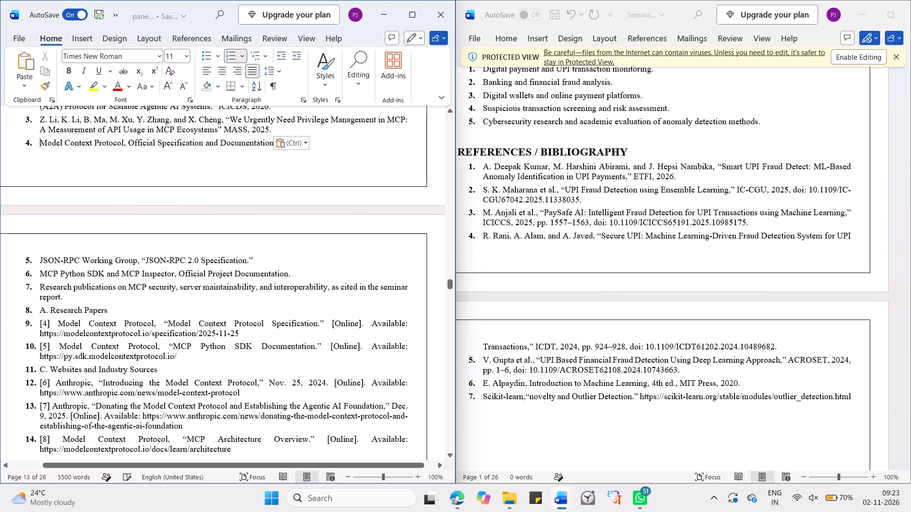
scroll(207, 325, "down", 1)
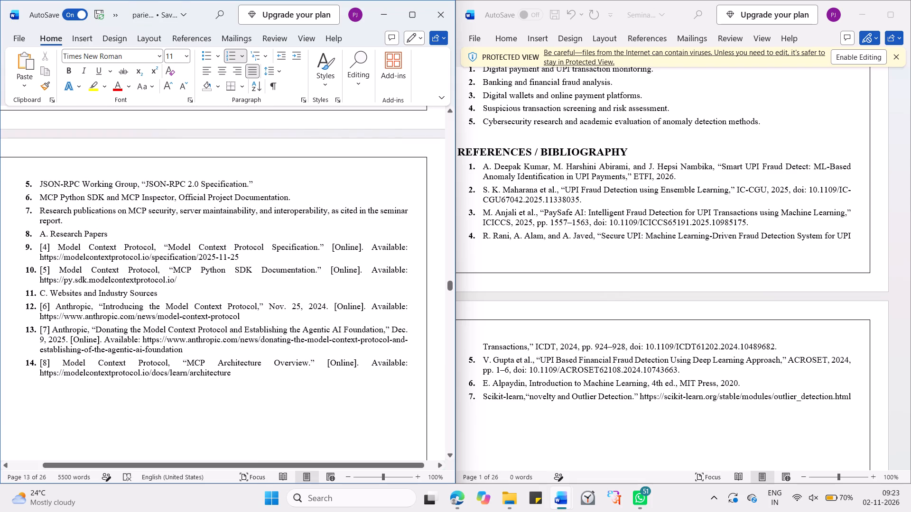
scroll(288, 196, "up", 1)
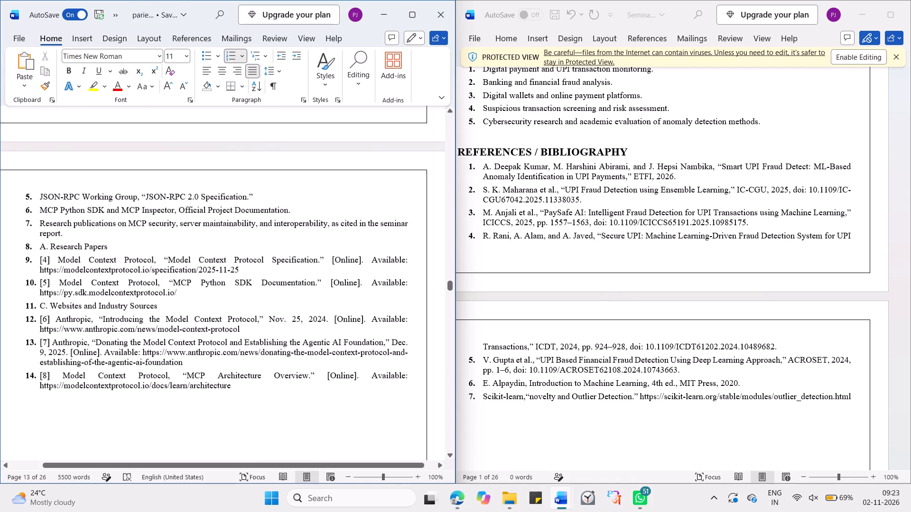
scroll(288, 196, "up", 1)
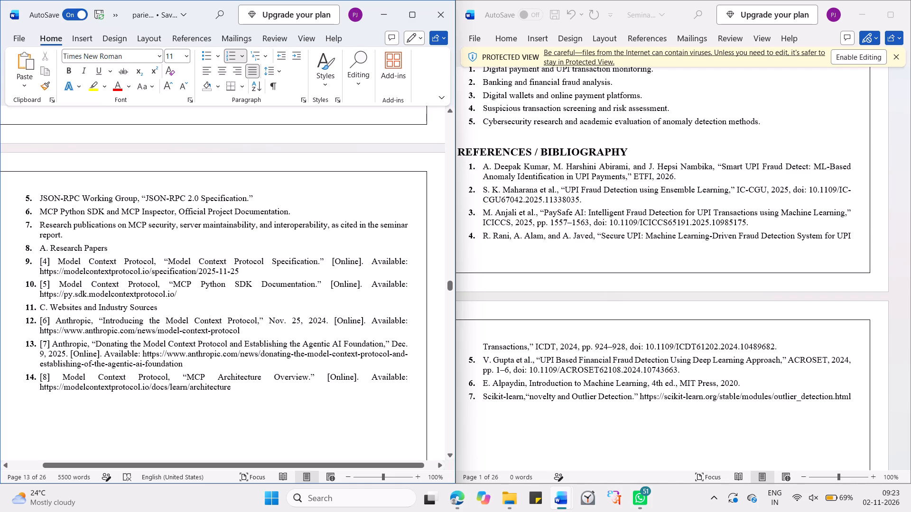
left_click_drag(235, 391, 41, 261)
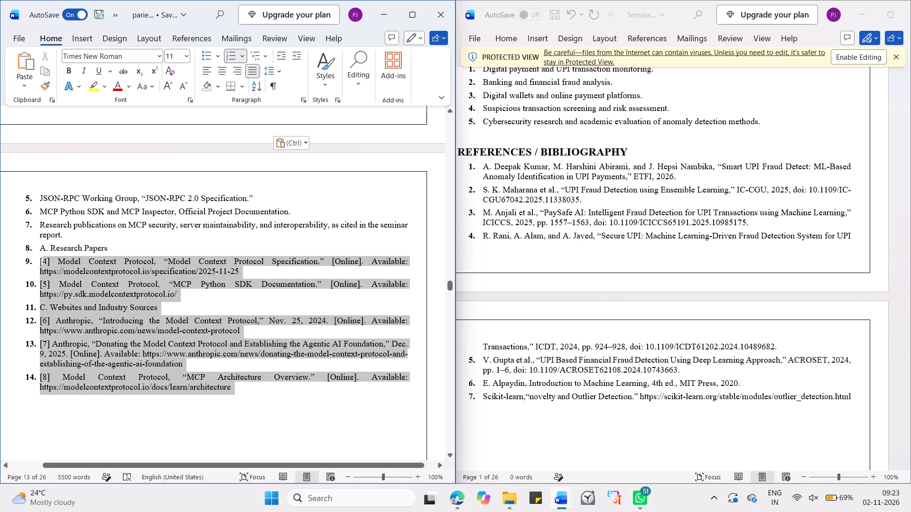
left_click_drag(41, 261, 37, 250)
key("BackSpace")
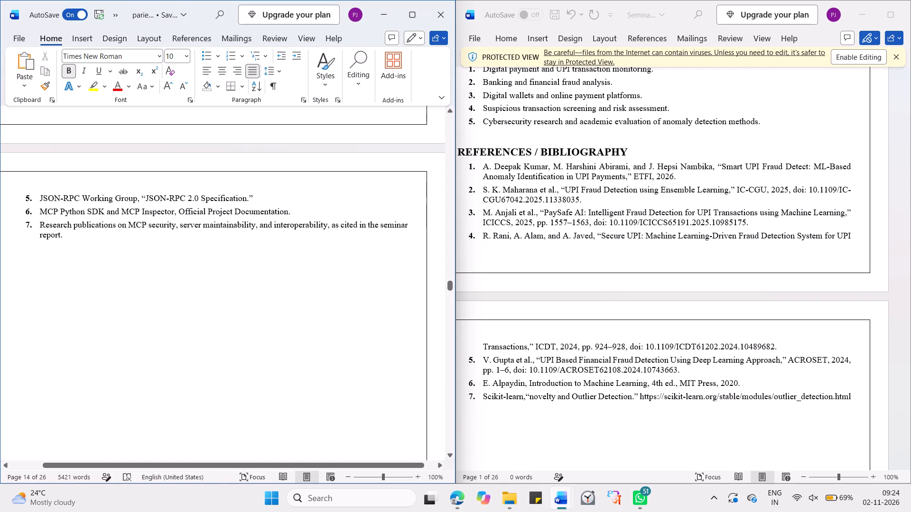
Compare the logbook's trimmed bibliography with the References page of the pariee seminar document.
scroll(37, 250, "up", 1)
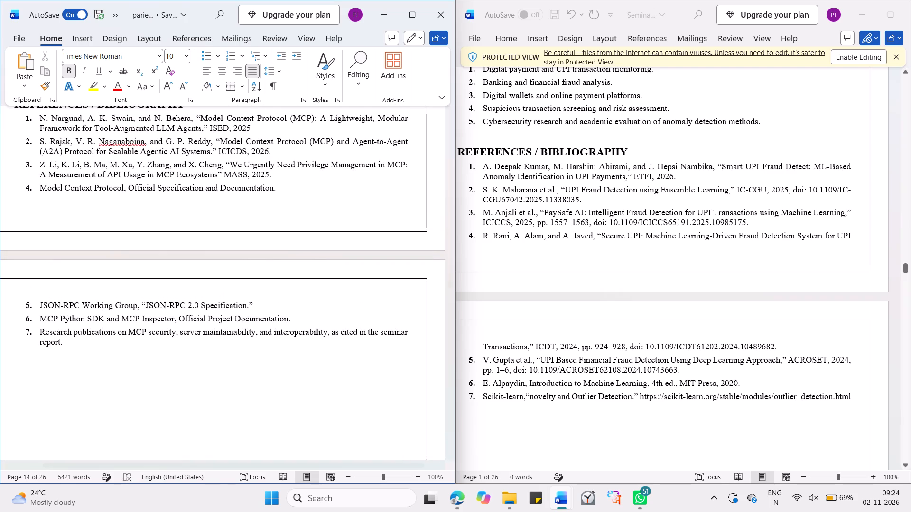
scroll(328, 350, "up", 1)
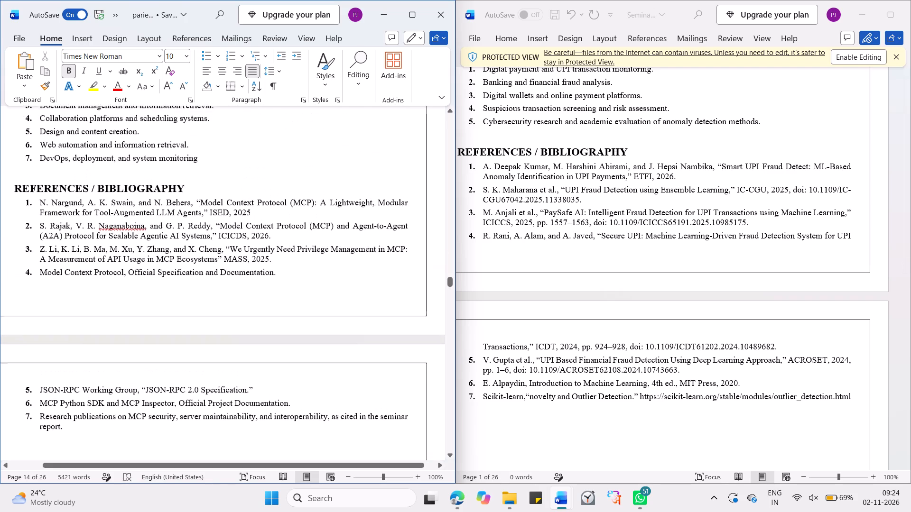
scroll(328, 350, "up", 1)
scroll(328, 350, "down", 1)
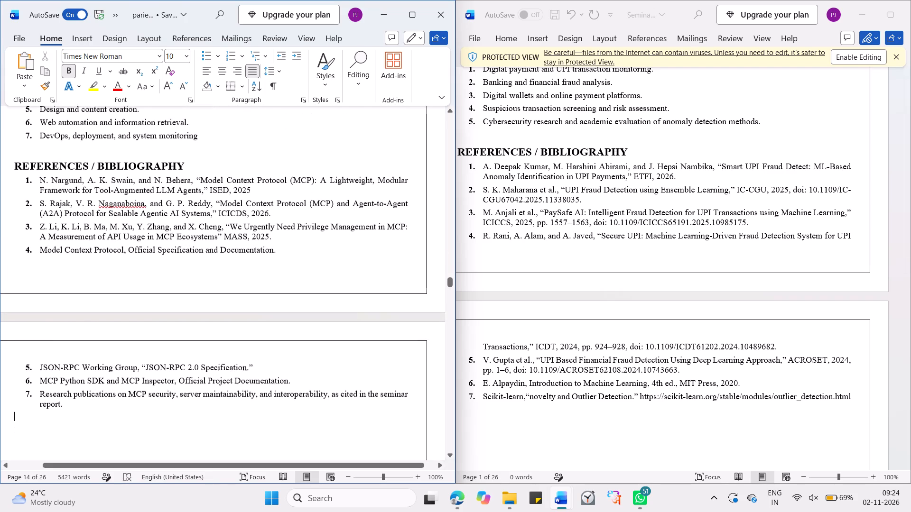
scroll(328, 350, "down", 1)
scroll(165, 395, "down", 1)
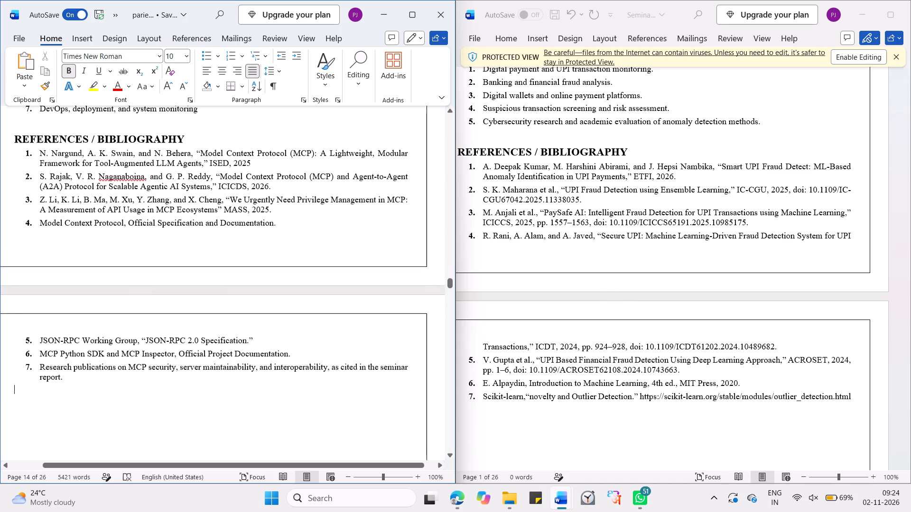
scroll(165, 395, "down", 1)
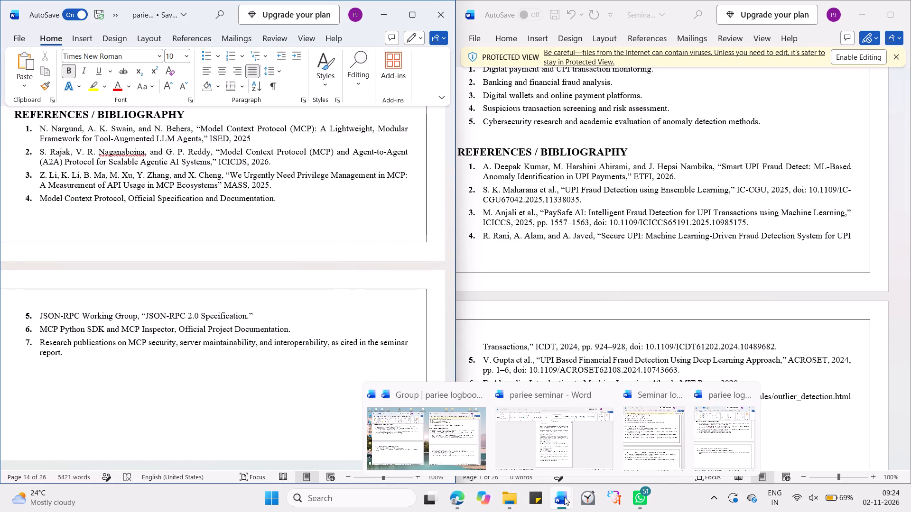
left_click(547, 424)
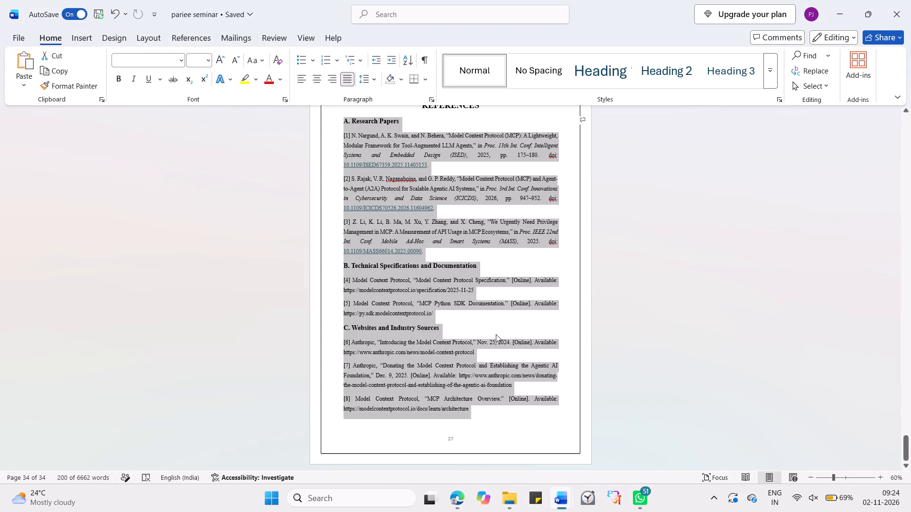
left_click(496, 334)
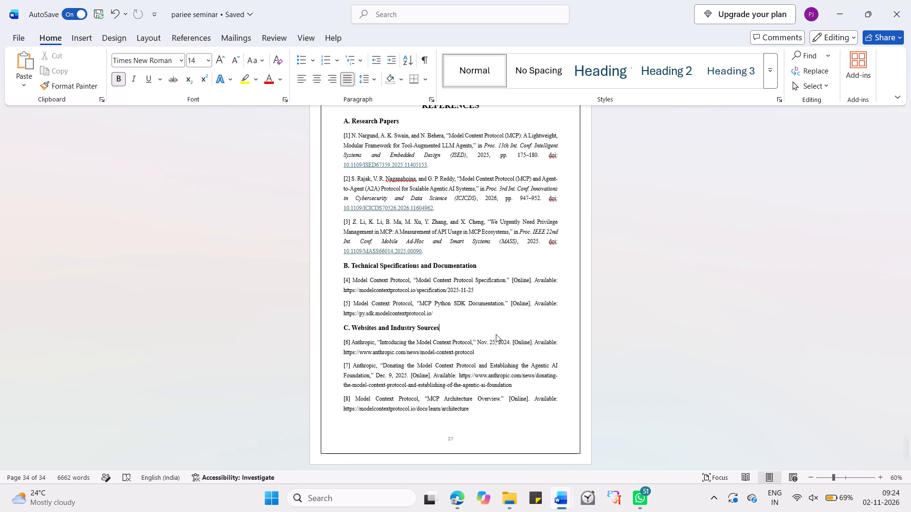
key("alt+Tab")
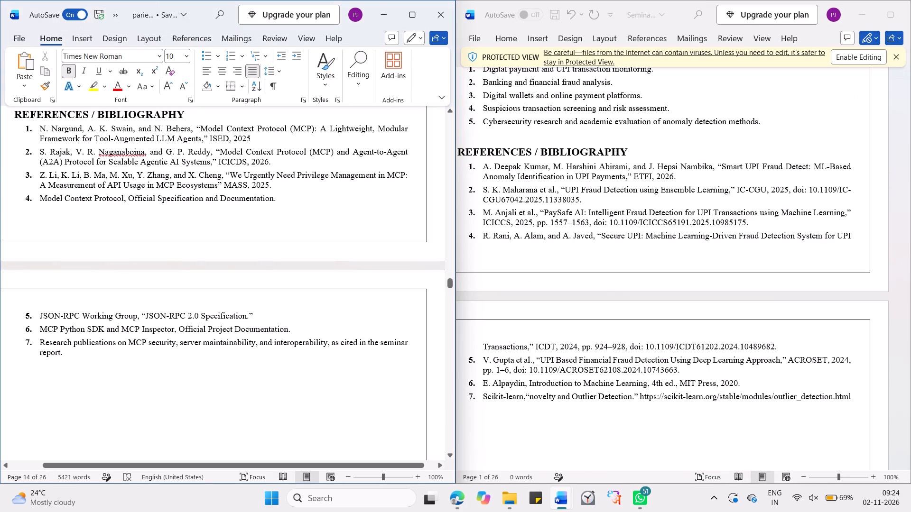
key("alt+Tab")
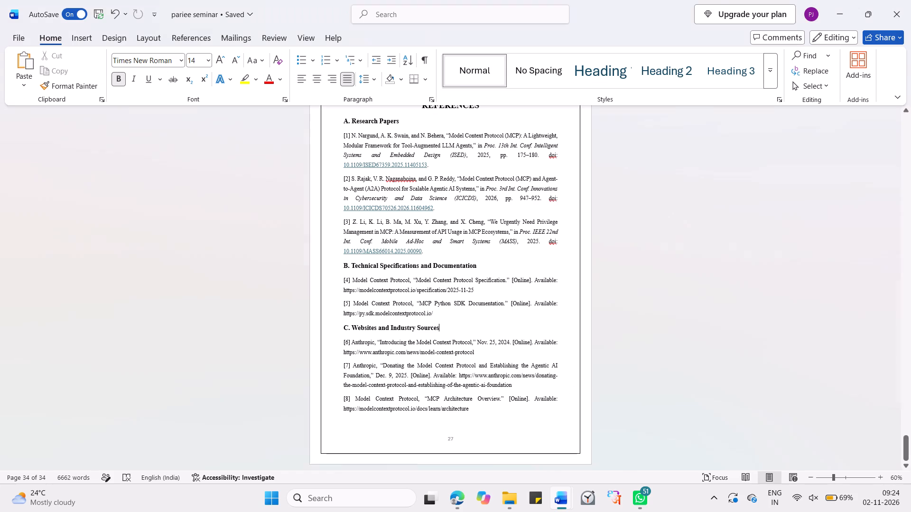
key("alt+Tab")
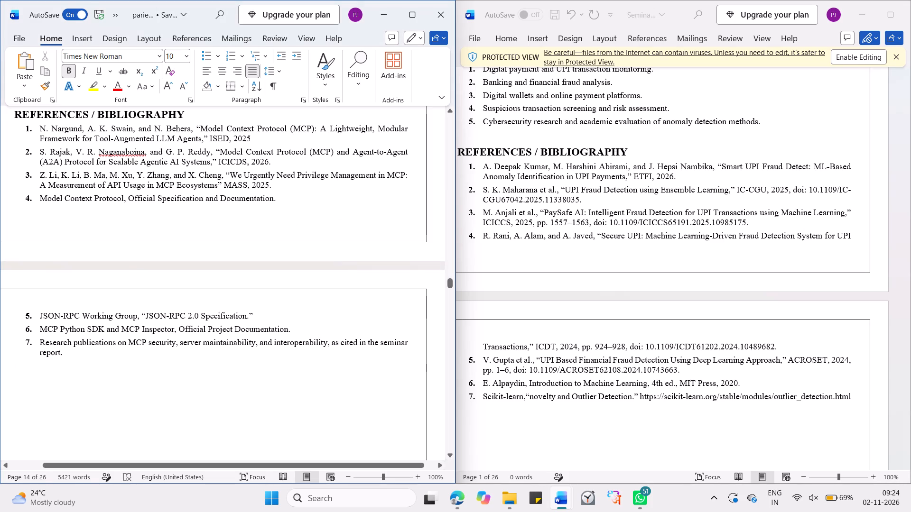
Move the "MCP Python SDK and MCP Inspector" reference above the JSON-RPC Working Group entry, checking the order against the seminar report's references.
left_click_drag(260, 312, 41, 316)
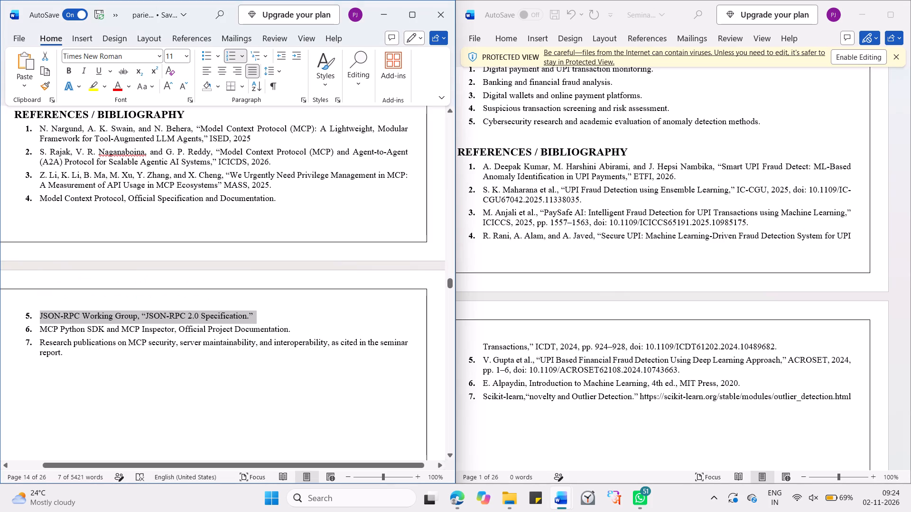
left_click_drag(302, 329, 44, 328)
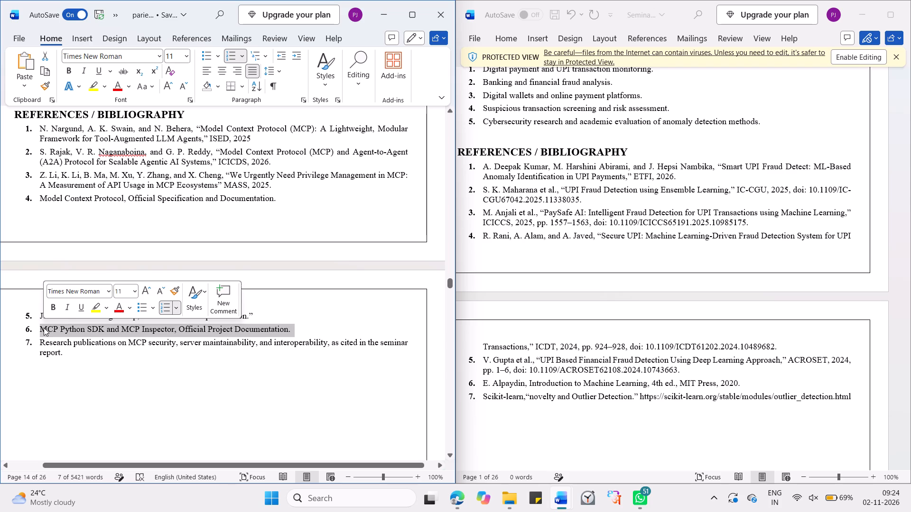
key("ctrl+x")
left_click(40, 318)
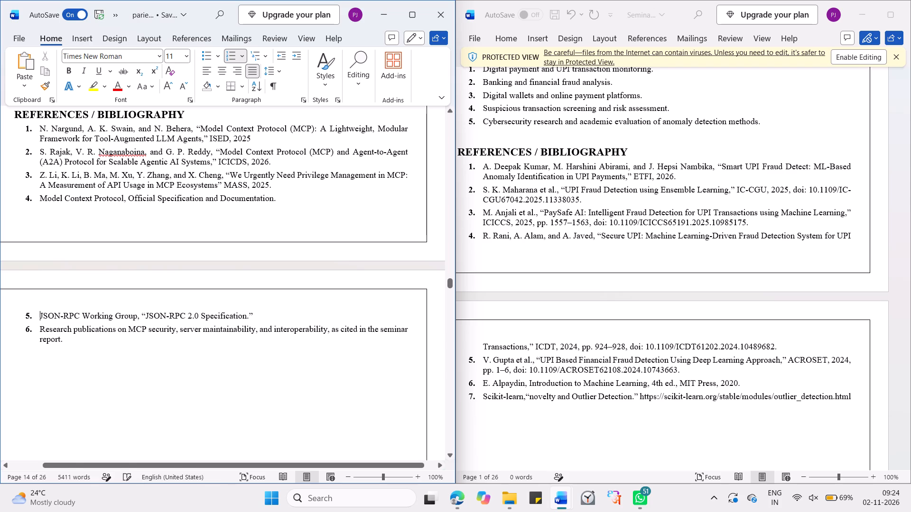
key("ctrl+v")
key("alt+Tab")
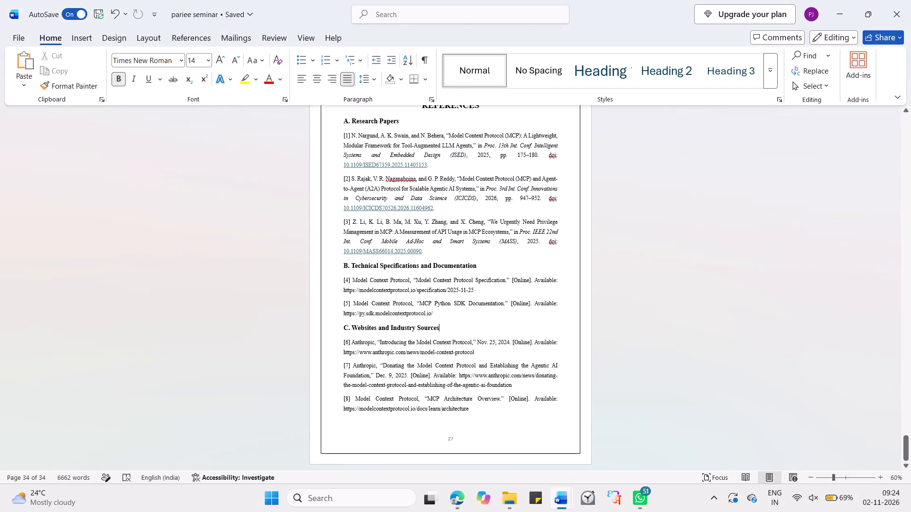
key("alt+Tab")
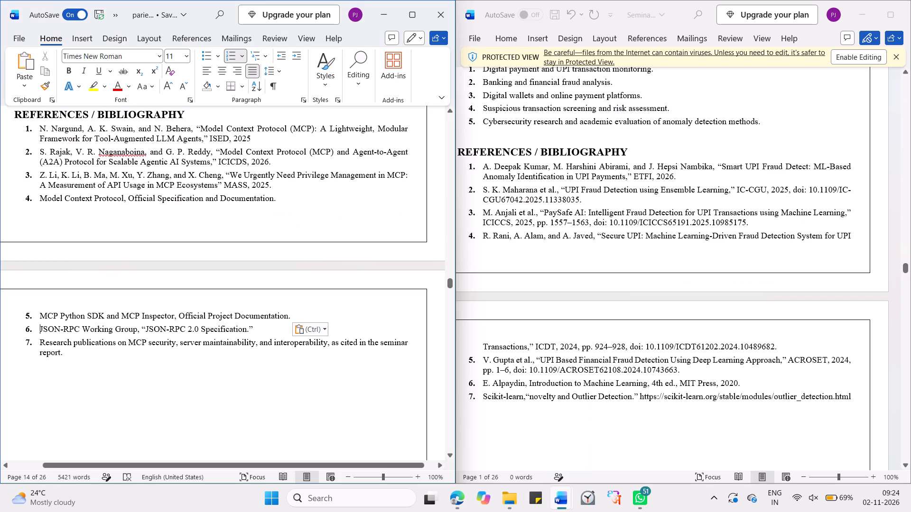
scroll(609, 346, "down", 1)
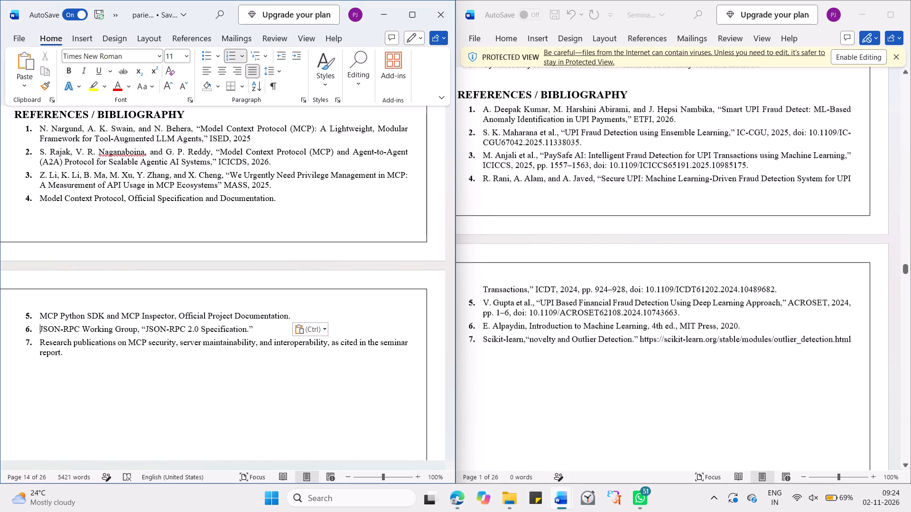
key("alt+Tab")
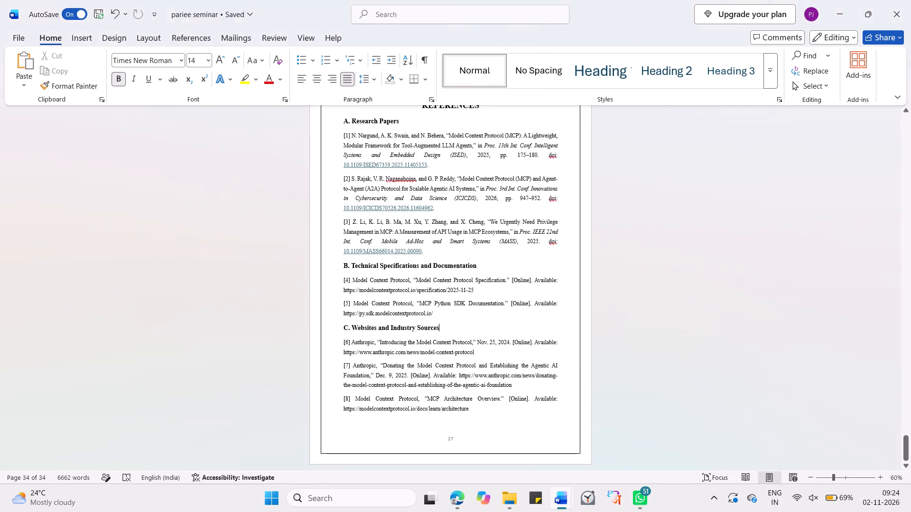
key("alt+Tab")
Compare the Record of Visit, Paper Publication and Rubrics pages of the logbook with those of the reference logbook.
scroll(373, 319, "down", 2)
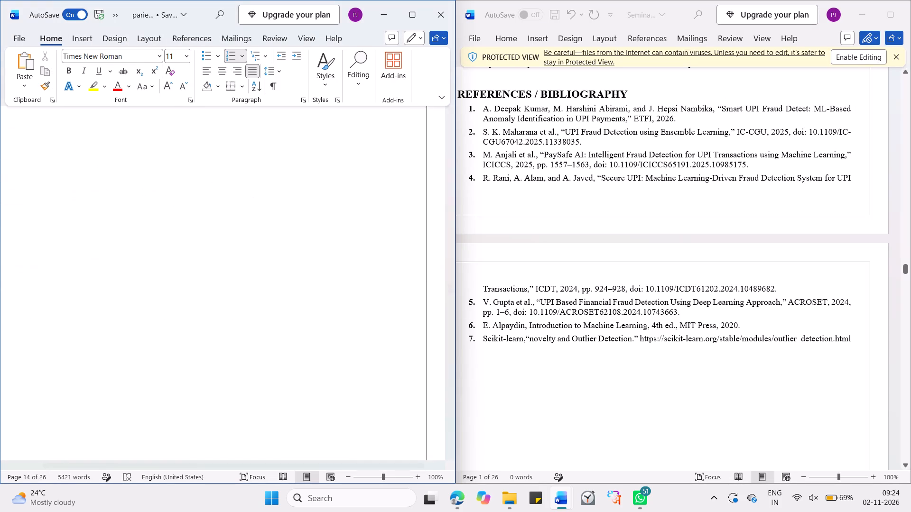
scroll(384, 338, "down", 6)
scroll(642, 302, "down", 3)
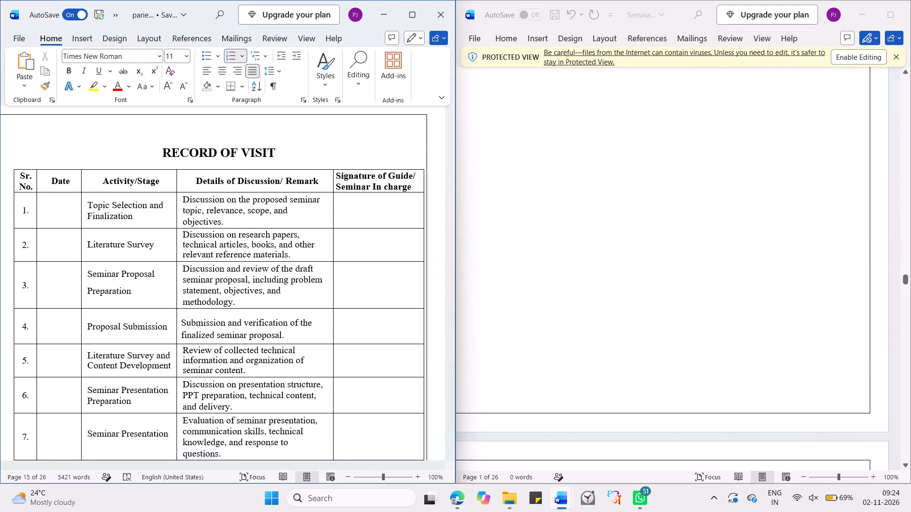
scroll(642, 302, "down", 3)
scroll(298, 340, "down", 2)
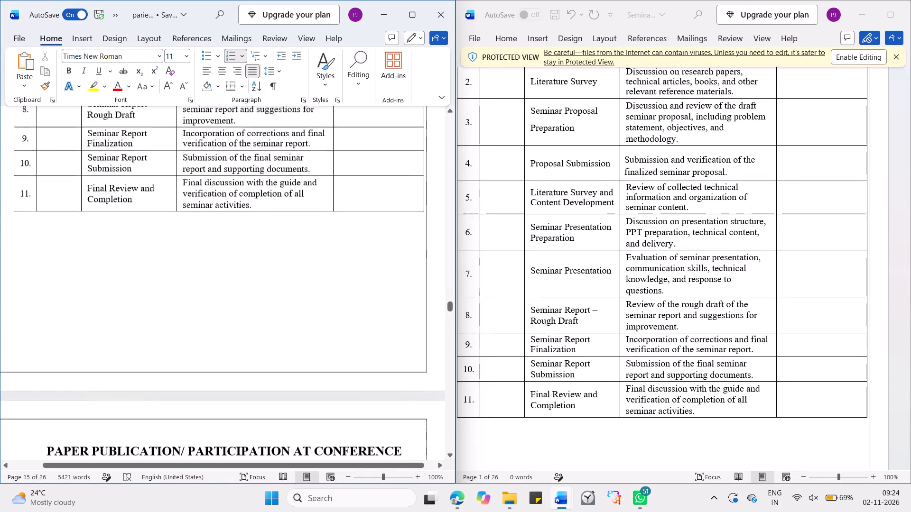
scroll(298, 340, "down", 2)
scroll(740, 291, "down", 3)
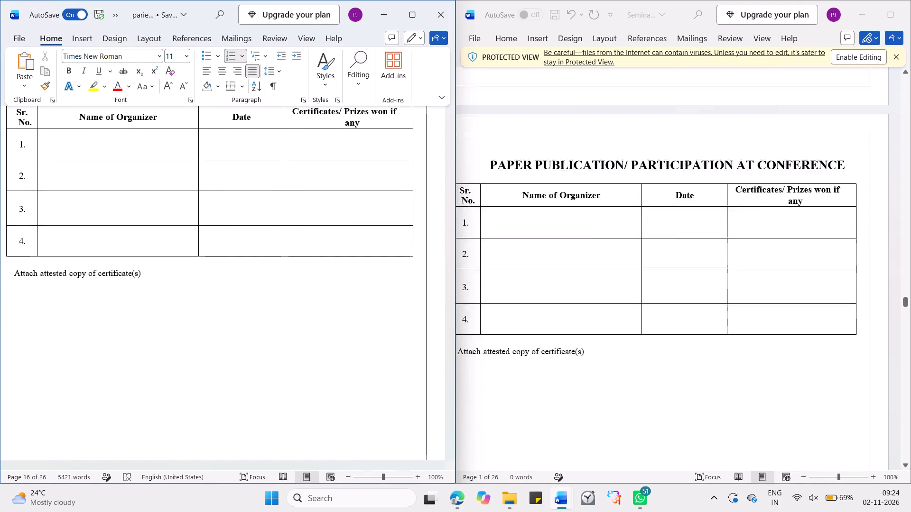
scroll(740, 291, "down", 4)
scroll(291, 366, "up", 1)
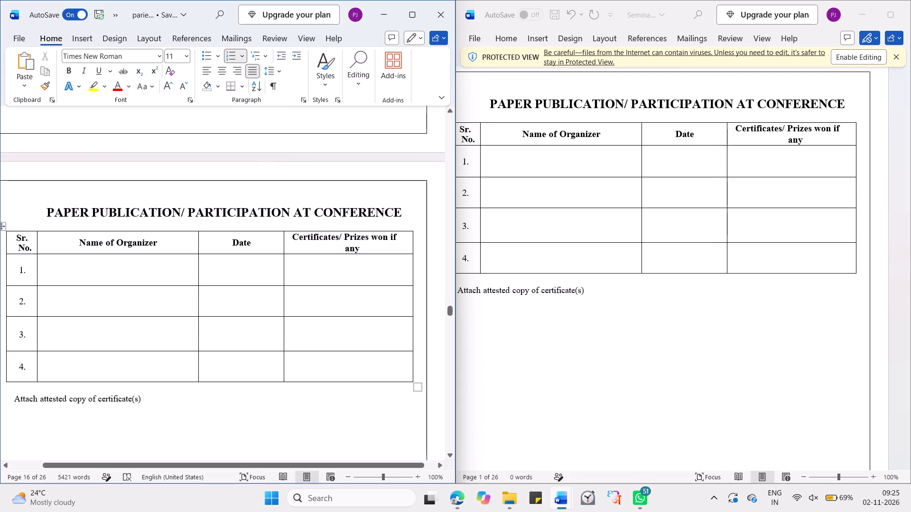
scroll(291, 366, "down", 2)
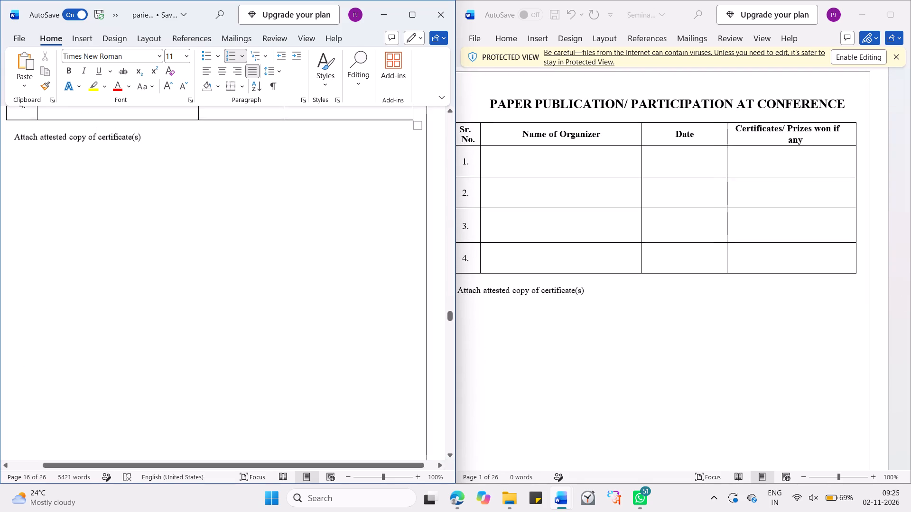
scroll(291, 366, "down", 3)
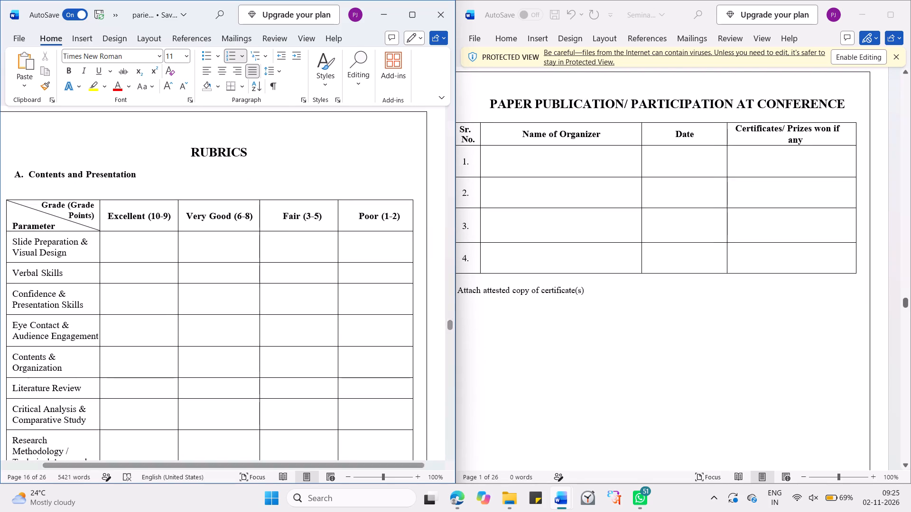
scroll(632, 312, "down", 5)
scroll(314, 344, "down", 2)
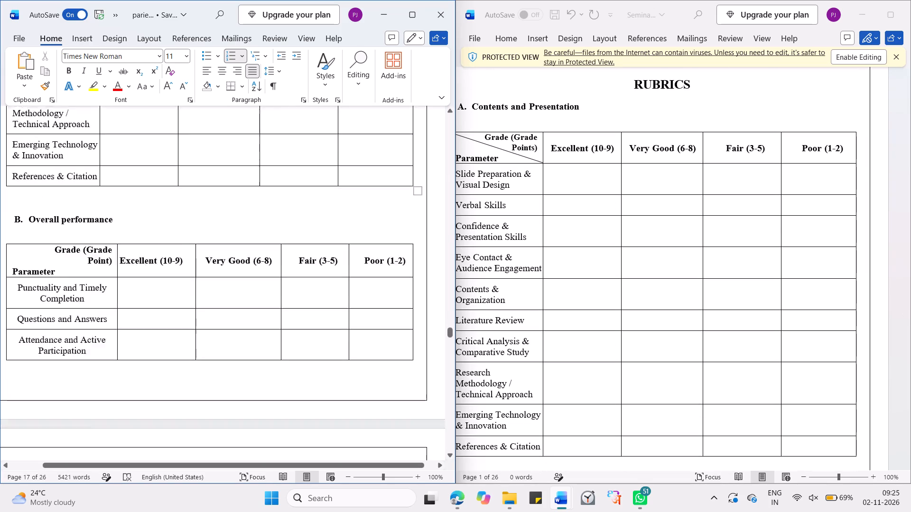
Compare the cover page details and abstract under Annexure I: Format for Synopsis in both logbooks.
scroll(314, 344, "down", 7)
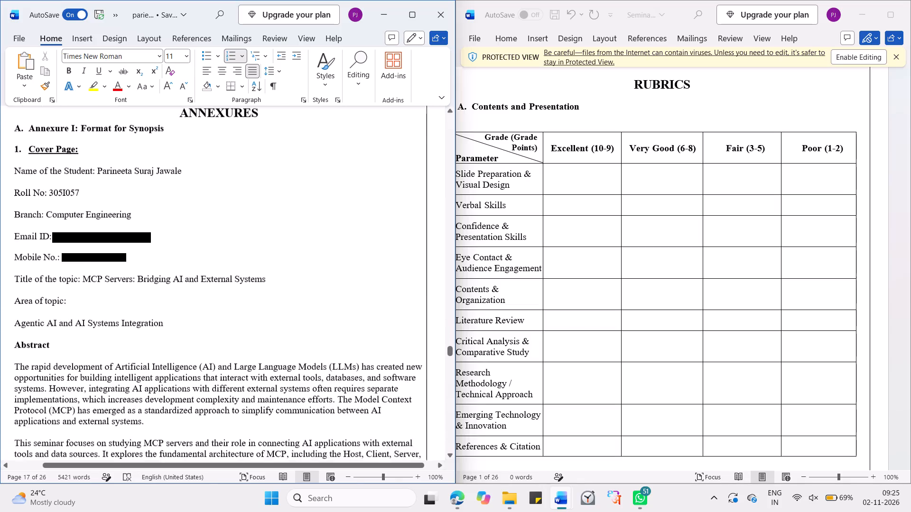
scroll(632, 323, "down", 4)
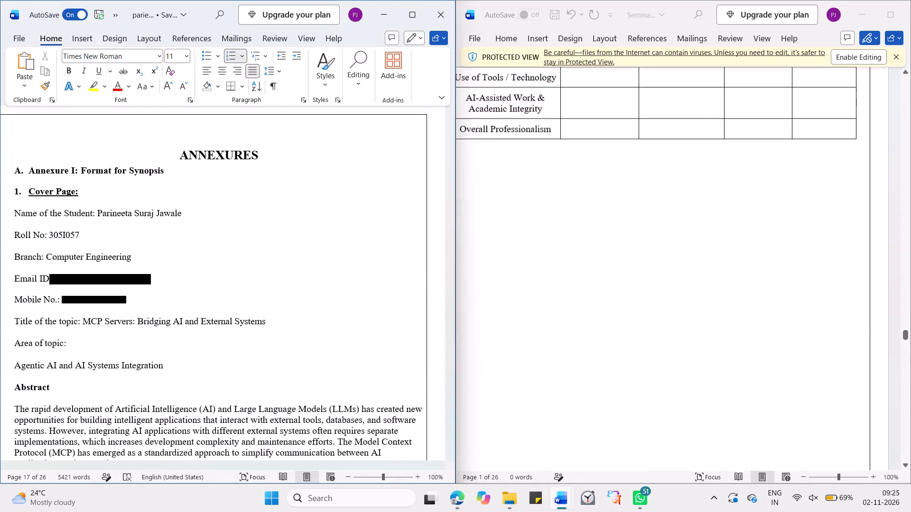
scroll(632, 323, "down", 2)
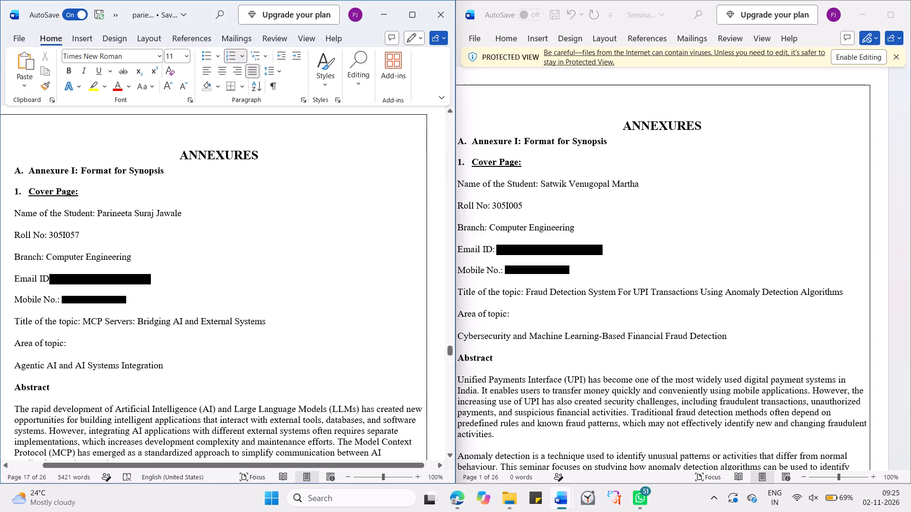
scroll(232, 349, "down", 2)
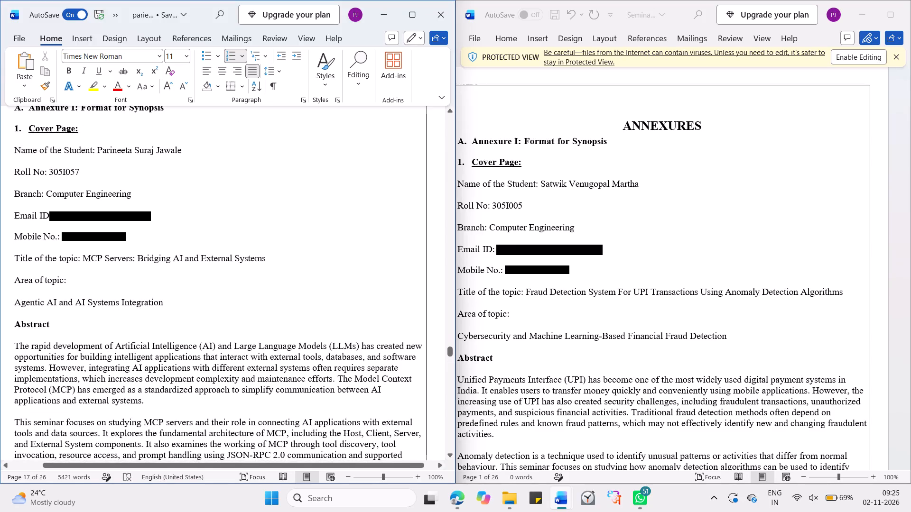
scroll(232, 349, "down", 1)
scroll(232, 349, "up", 1)
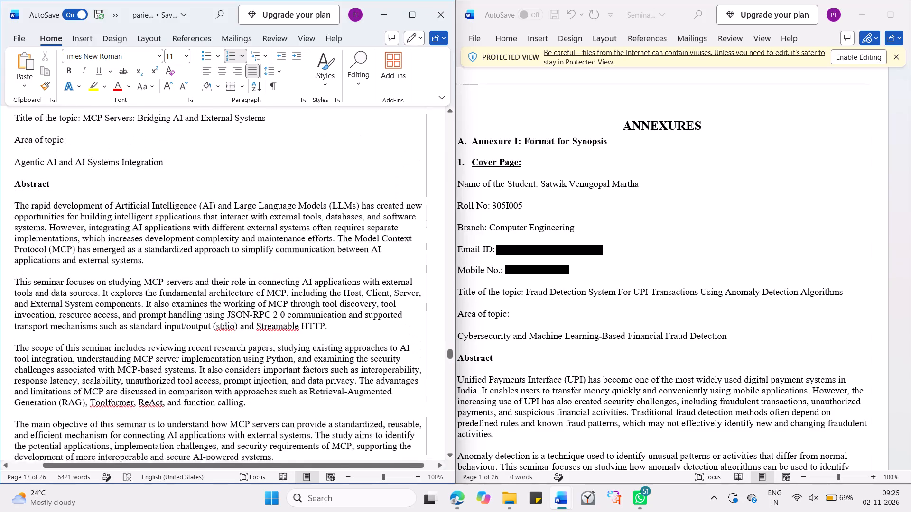
scroll(600, 276, "down", 2)
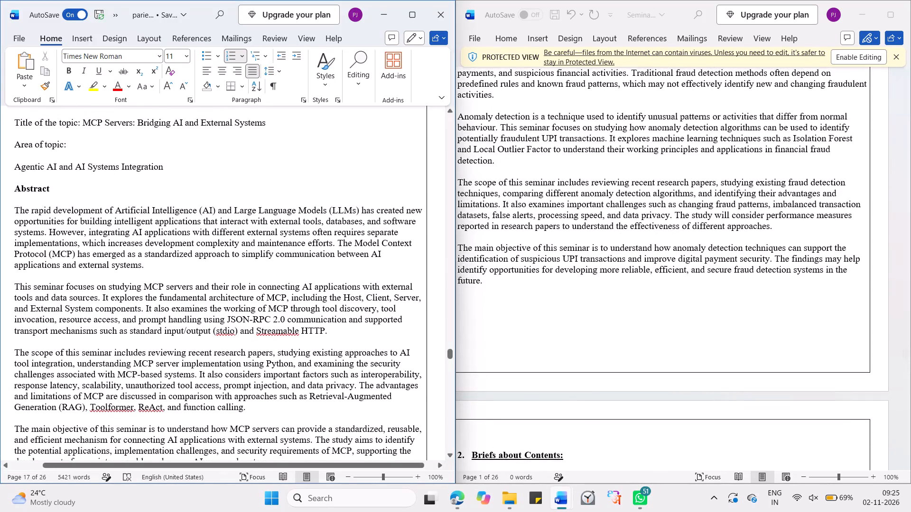
Compare the chapter outlines under Briefs about Contents and the application areas of Annexure I in both logbooks.
left_click(241, 372)
scroll(241, 372, "down", 3)
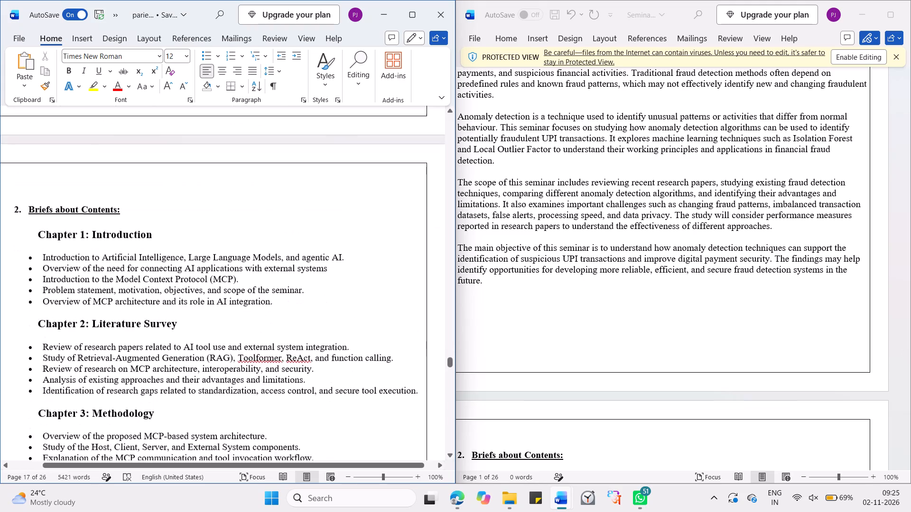
scroll(241, 372, "down", 1)
scroll(576, 329, "down", 3)
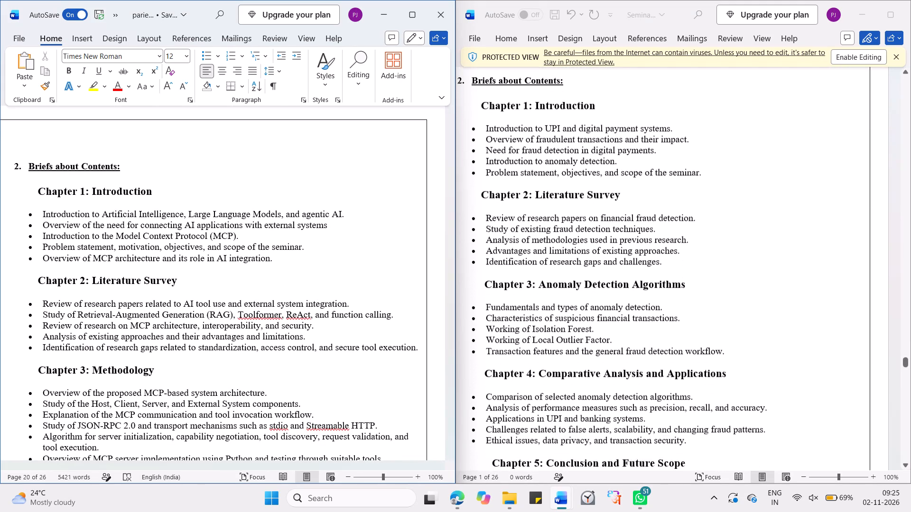
scroll(576, 329, "down", 1)
scroll(309, 364, "down", 1)
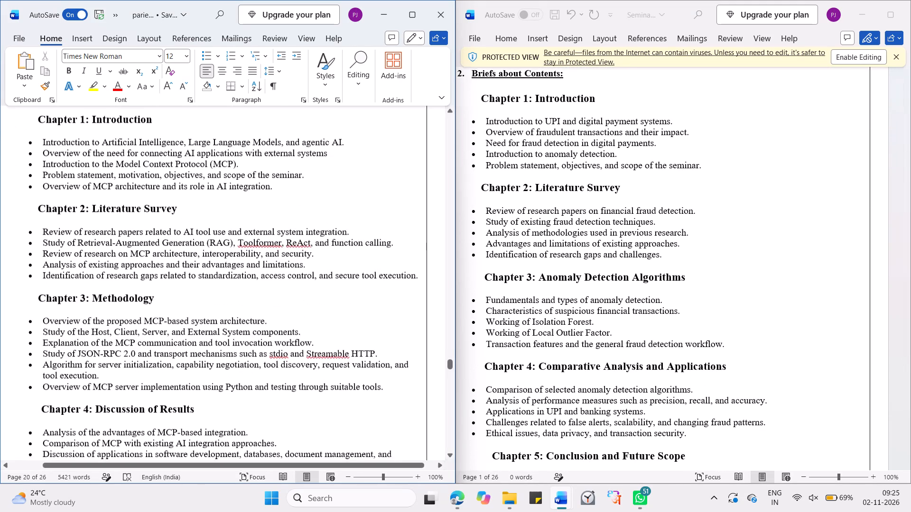
scroll(309, 364, "down", 1)
scroll(584, 329, "down", 1)
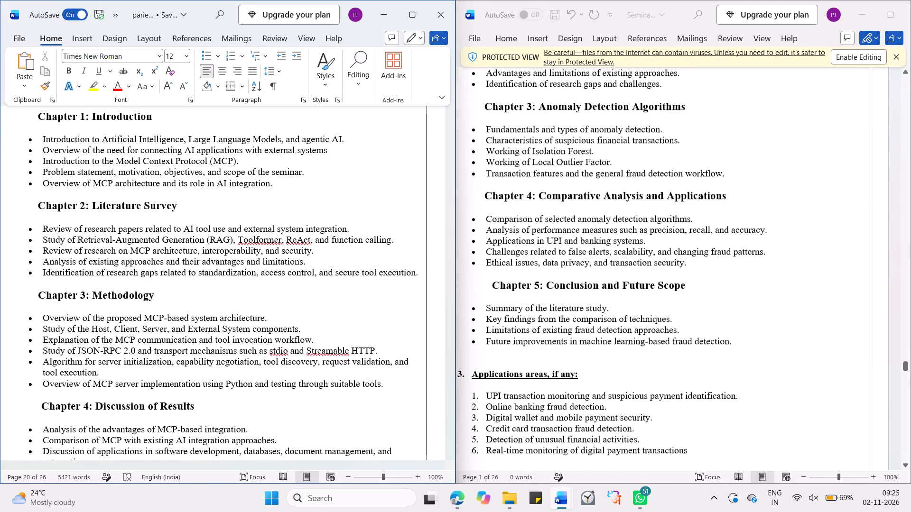
left_click(275, 378)
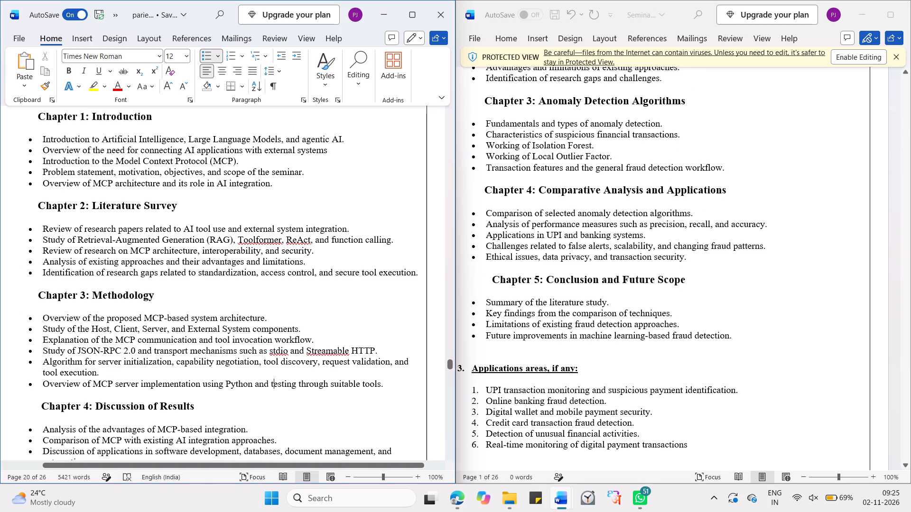
left_click(543, 338)
scroll(331, 372, "down", 1)
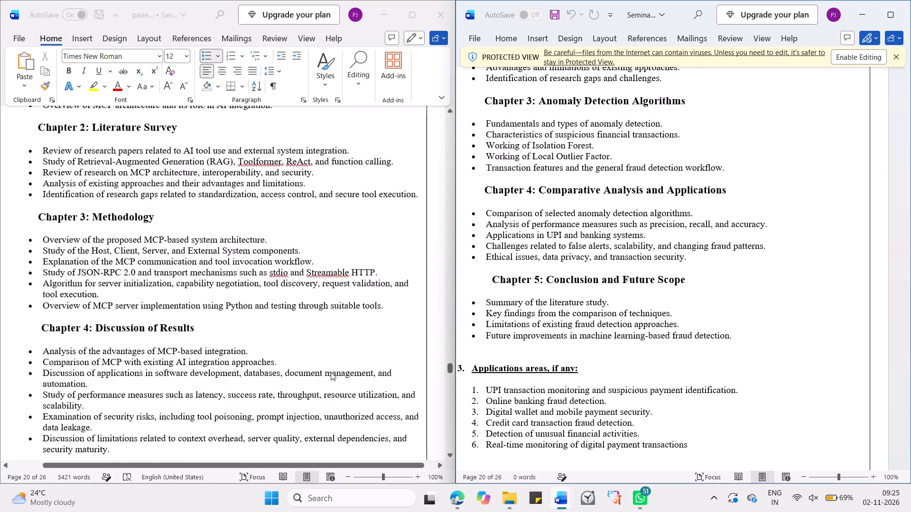
scroll(331, 372, "down", 2)
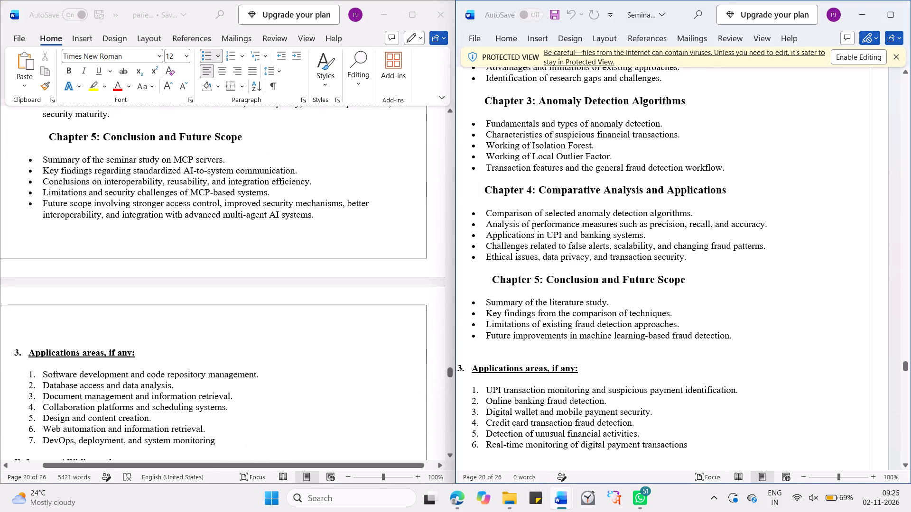
scroll(635, 365, "down", 1)
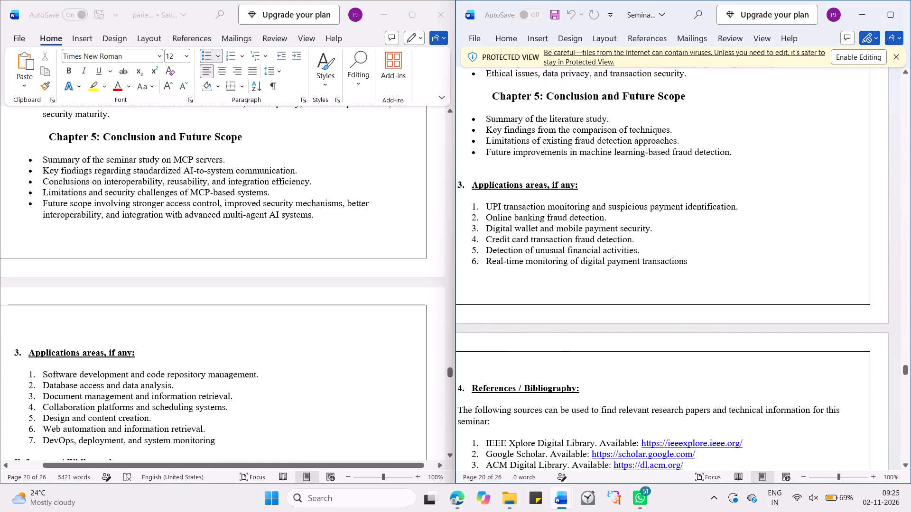
Compare References / Bibliography under Annexure I in both logbooks and copy the reference logbook's five-item source list, IEEE Xplore through ScienceDirect.
scroll(332, 353, "down", 2)
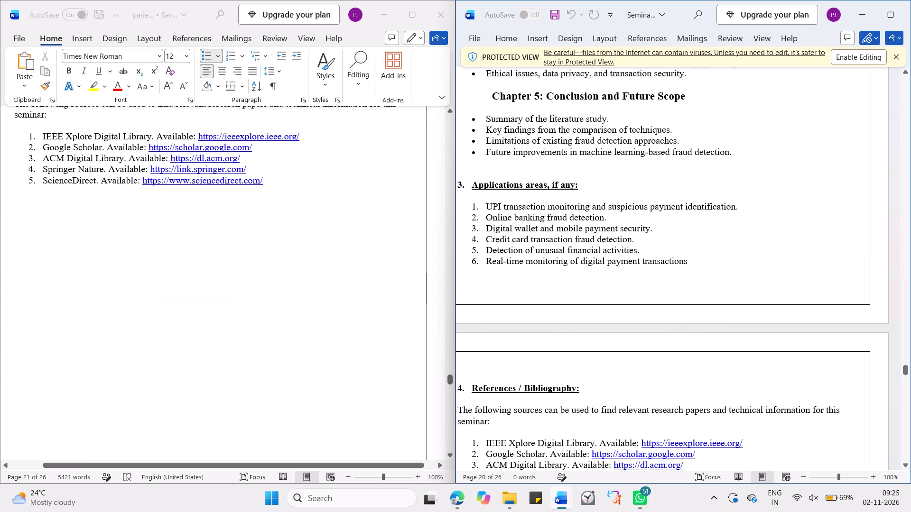
scroll(570, 363, "down", 4)
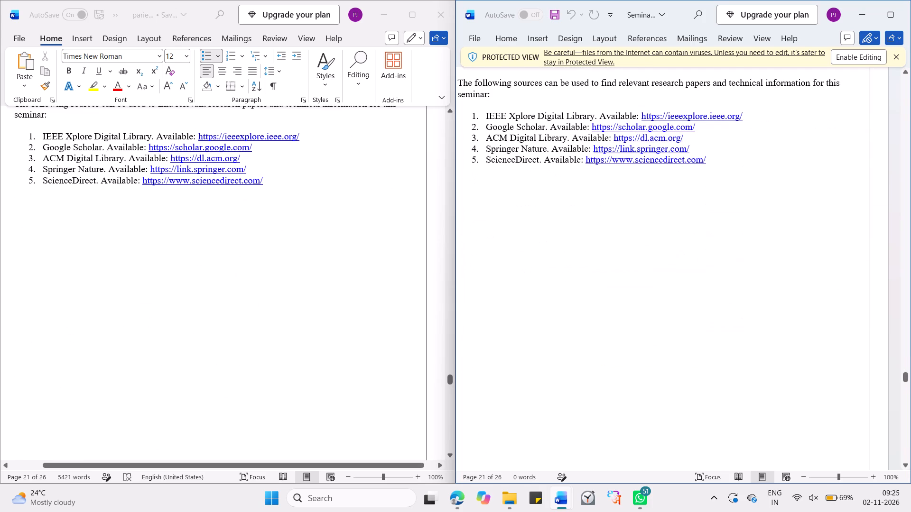
scroll(328, 314, "up", 1)
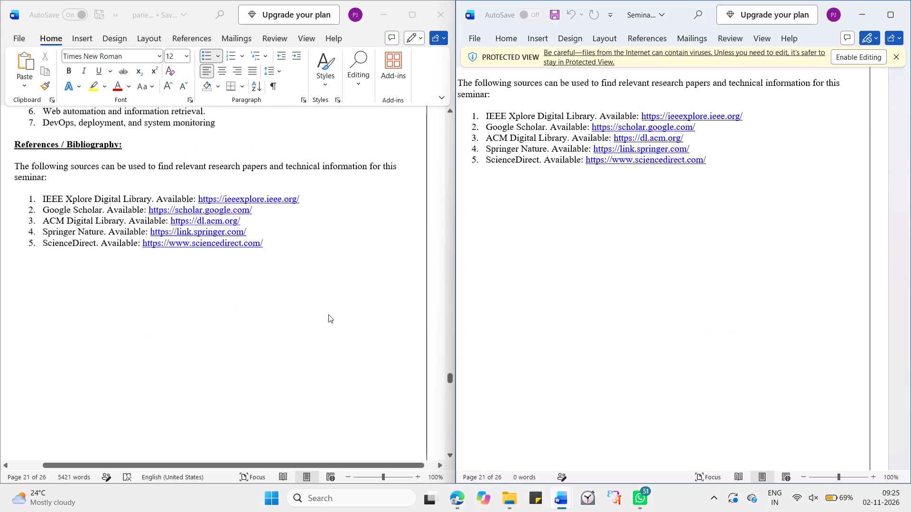
scroll(328, 314, "up", 2)
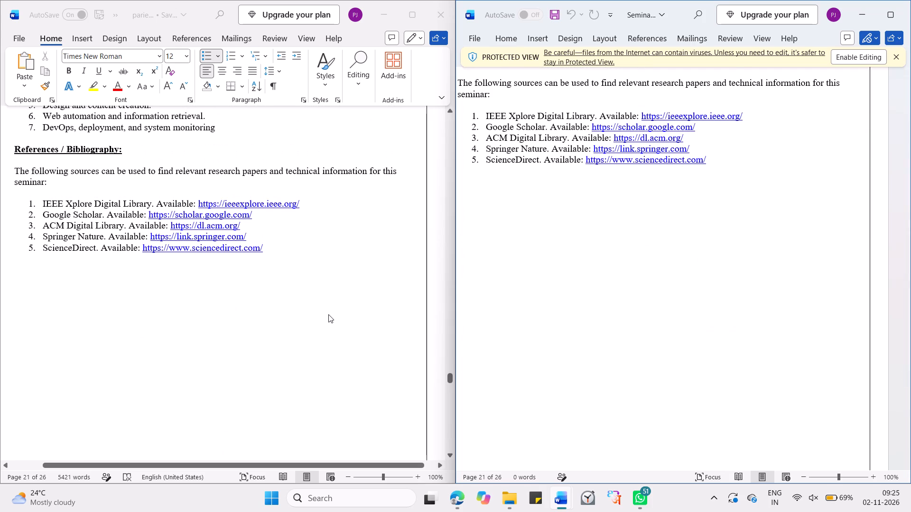
scroll(328, 314, "up", 1)
left_click(549, 150)
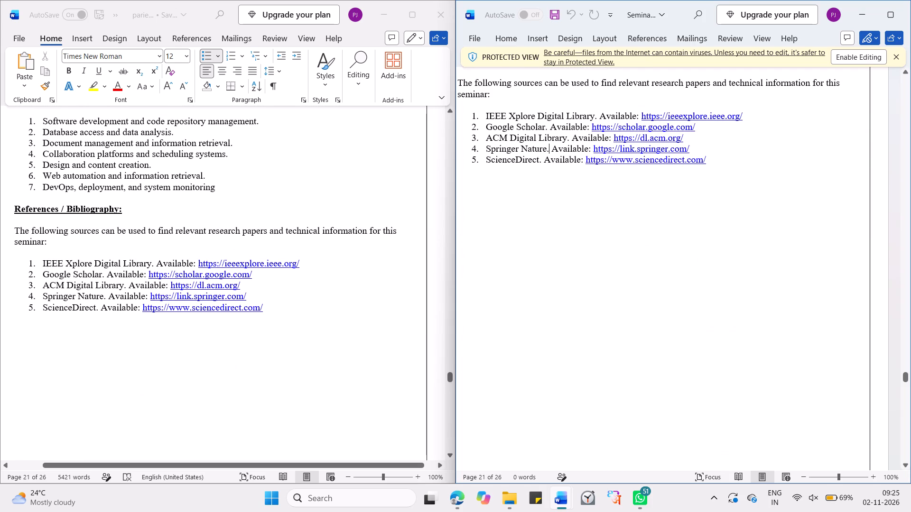
left_click_drag(735, 160, 487, 118)
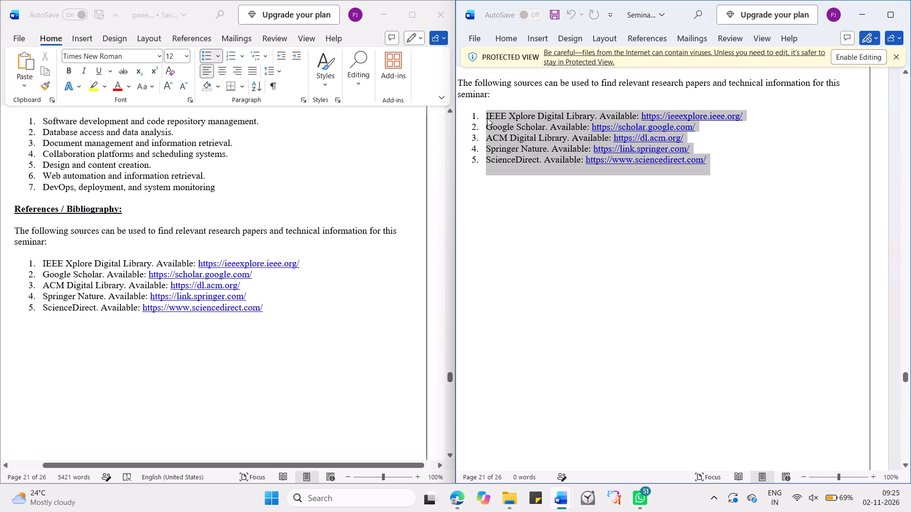
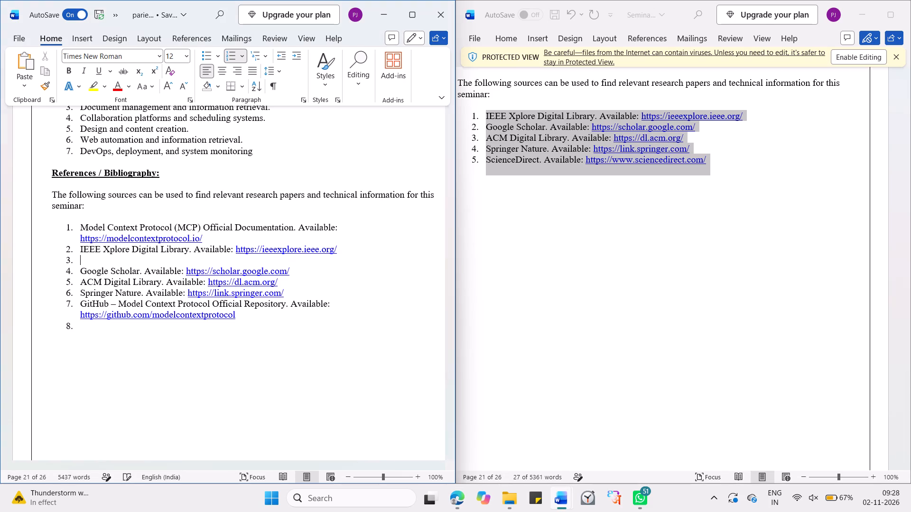
key("ctrl+v")
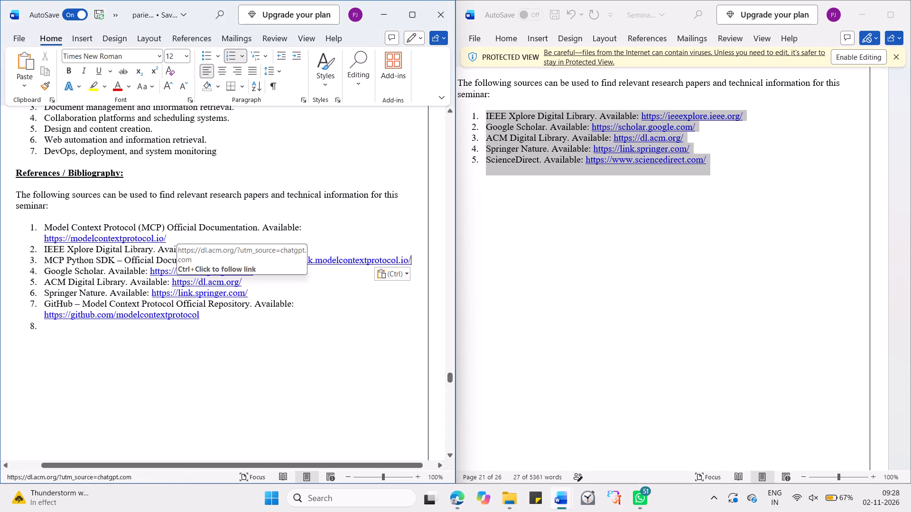
scroll(173, 277, "right", 1)
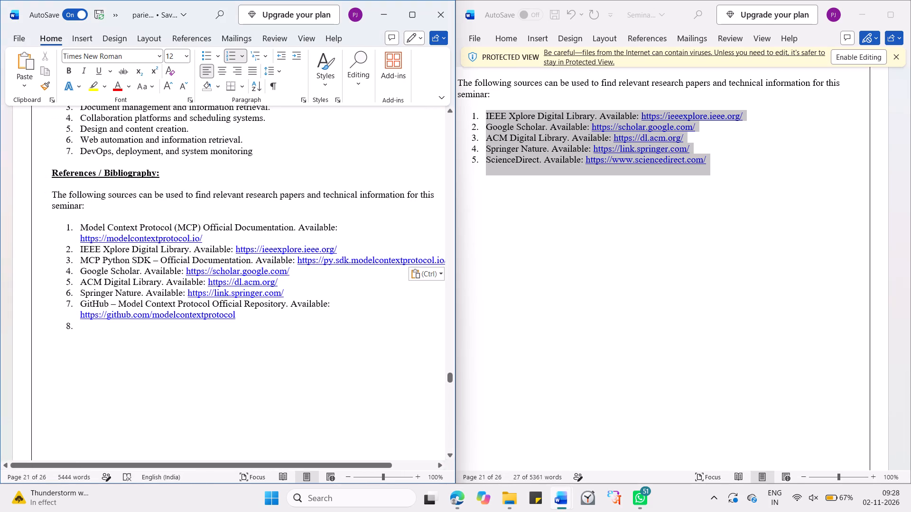
Remove the space before the modelcontextprotocol.io link in the first bibliography entry and split the link into its own list item.
left_click(80, 238)
key("BackSpace")
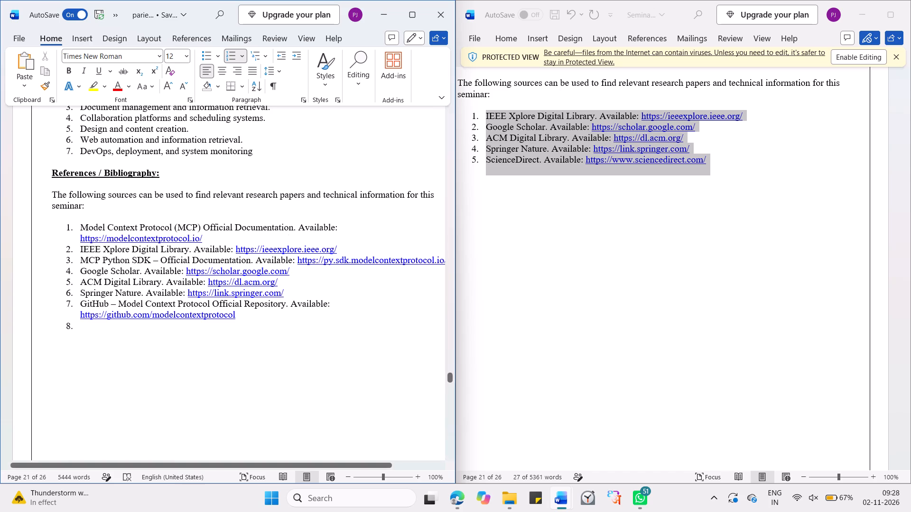
key("space")
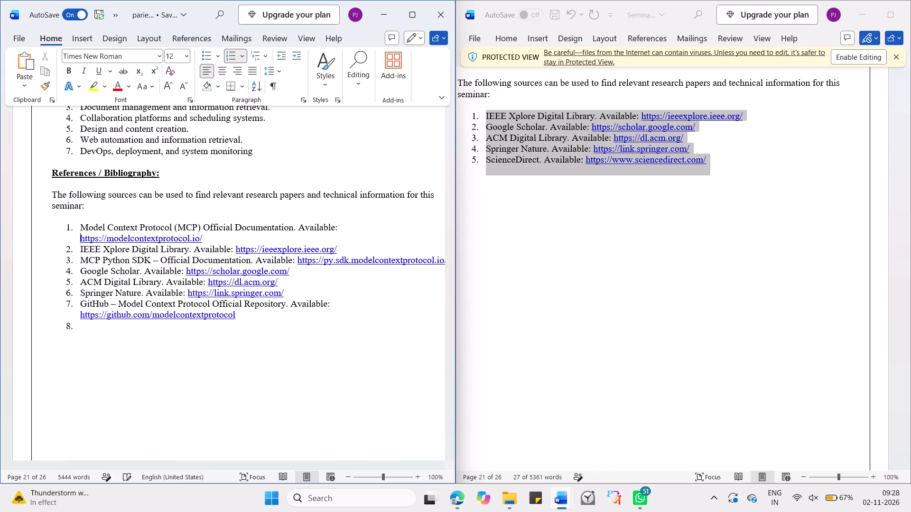
key("space")
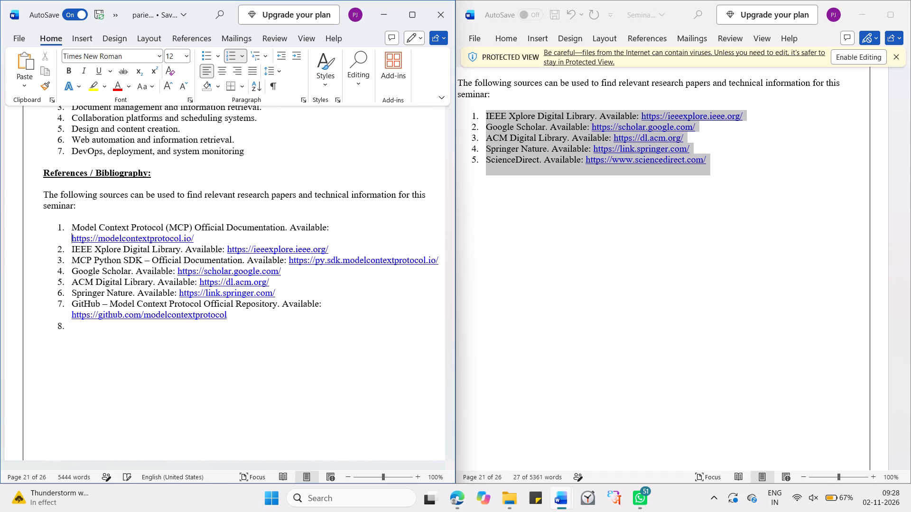
key("BackSpace")
key("BackSpace")
scroll(274, 260, "down", 2, "ctrl")
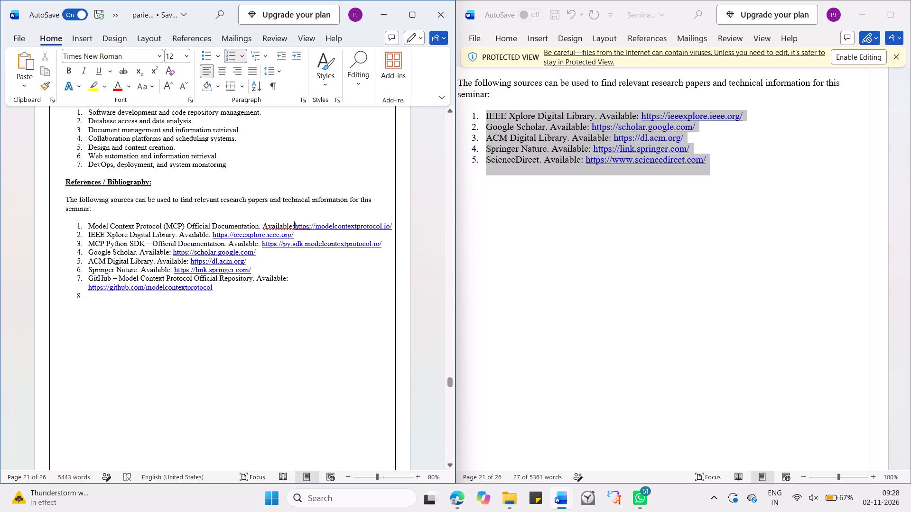
key("Return")
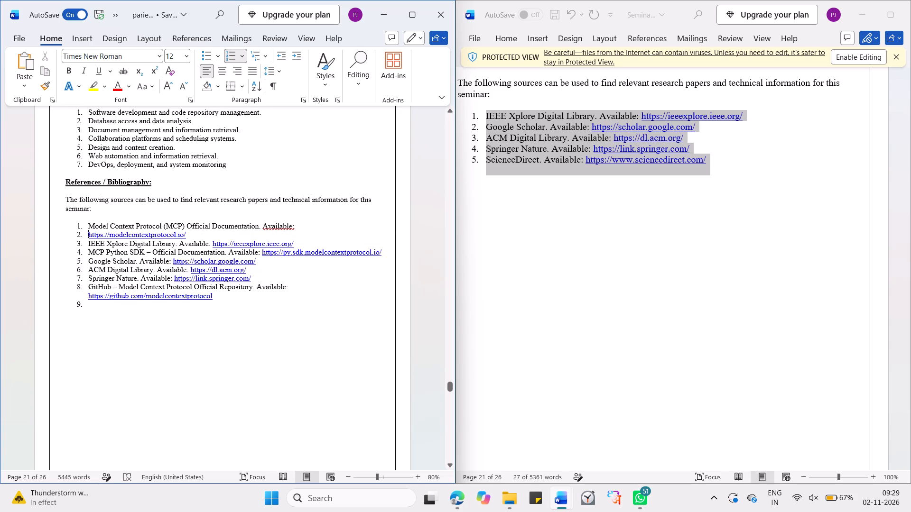
Delete the Springer Nature entry and the empty numbered item at the end of the logbook's bibliography.
left_click_drag(259, 277, 95, 279)
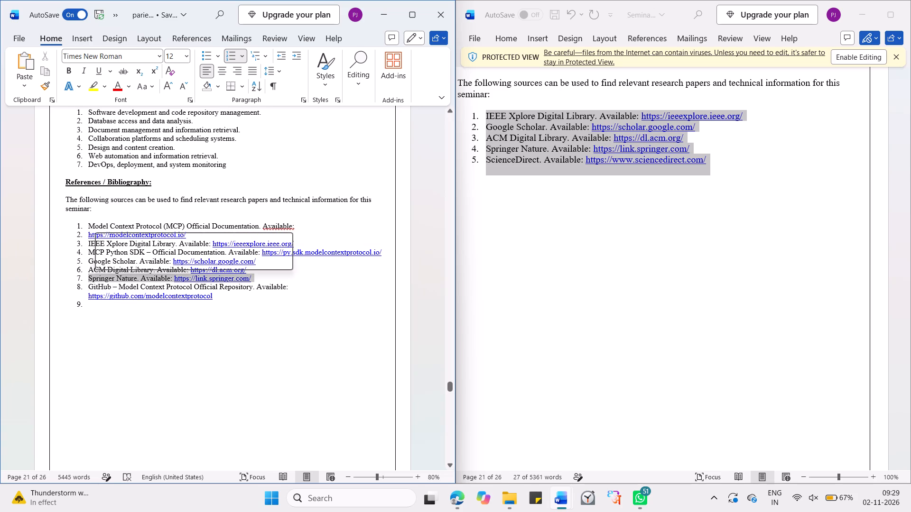
key("BackSpace")
left_click(96, 296)
key("BackSpace")
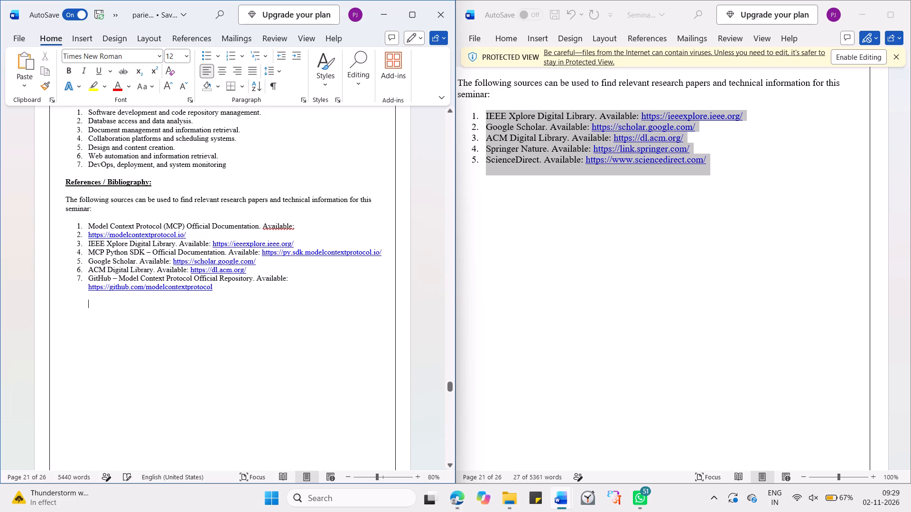
key("BackSpace")
key("BackSpace")
key("BackSpace")
Compare Annexure II, the seminar report format, in the logbook with the same pages of the reference logbook.
scroll(259, 305, "down", 3)
scroll(670, 275, "down", 2)
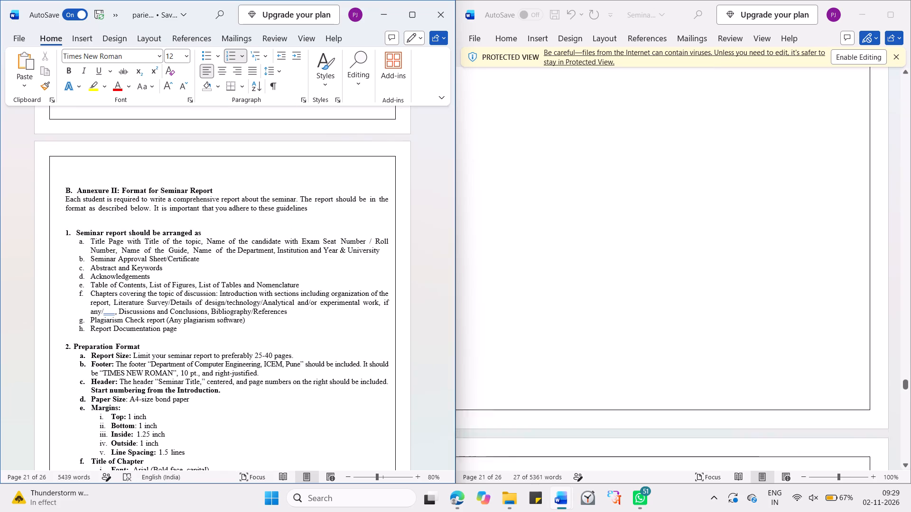
scroll(670, 275, "down", 6)
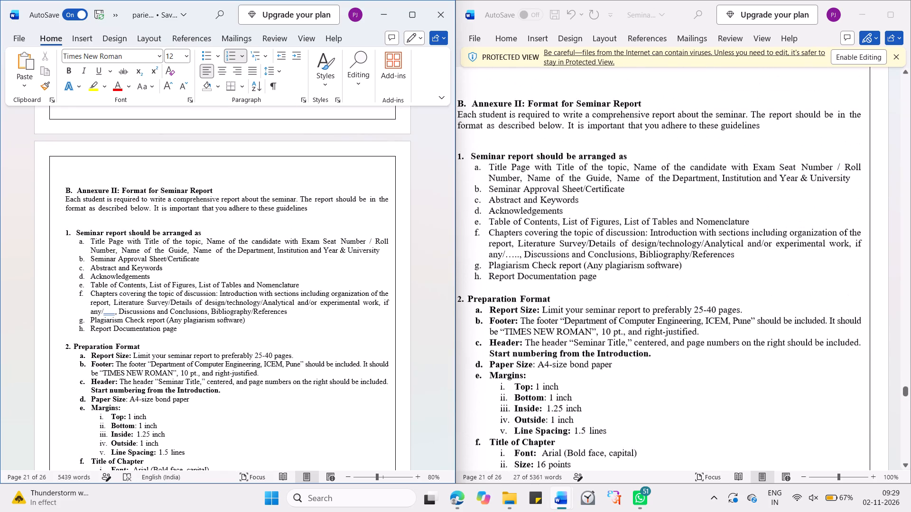
scroll(670, 275, "down", 1)
scroll(670, 275, "up", 1)
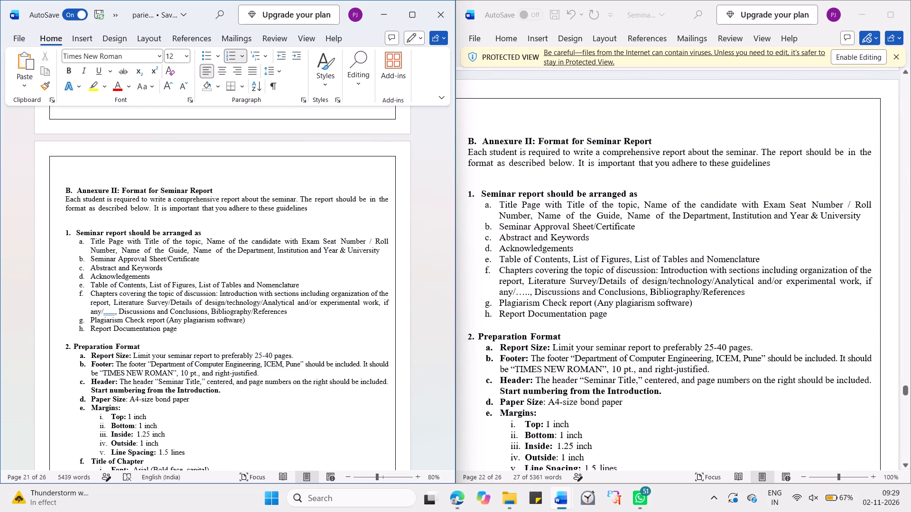
left_click(802, 469)
double_click(802, 475)
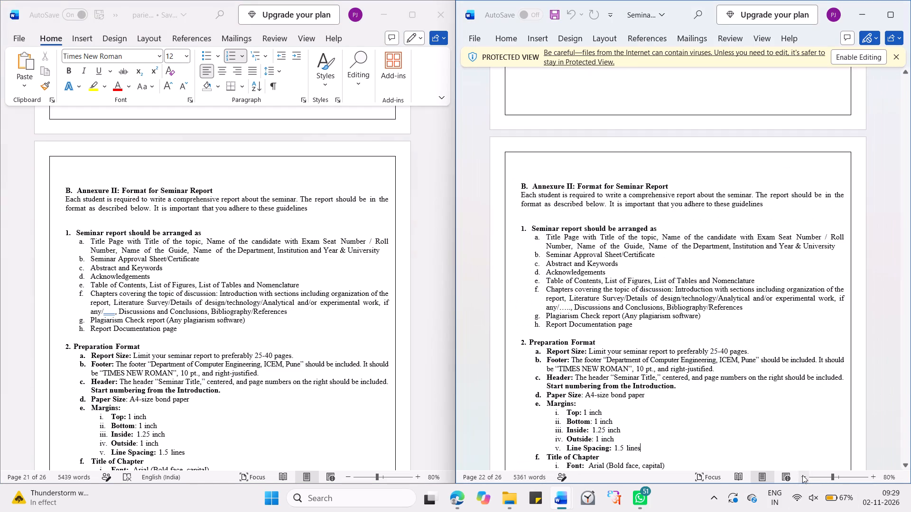
scroll(724, 404, "down", 1)
scroll(295, 358, "down", 1)
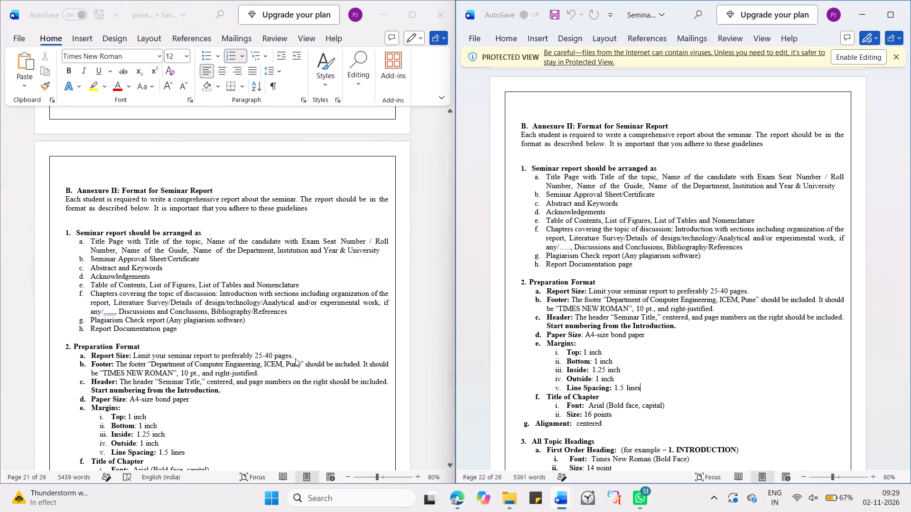
scroll(295, 358, "down", 1)
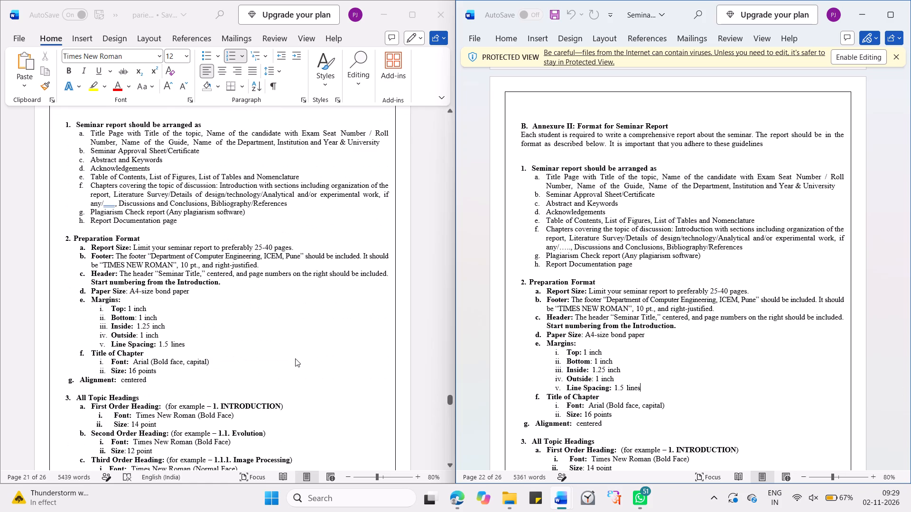
scroll(295, 358, "down", 1)
scroll(612, 355, "down", 1)
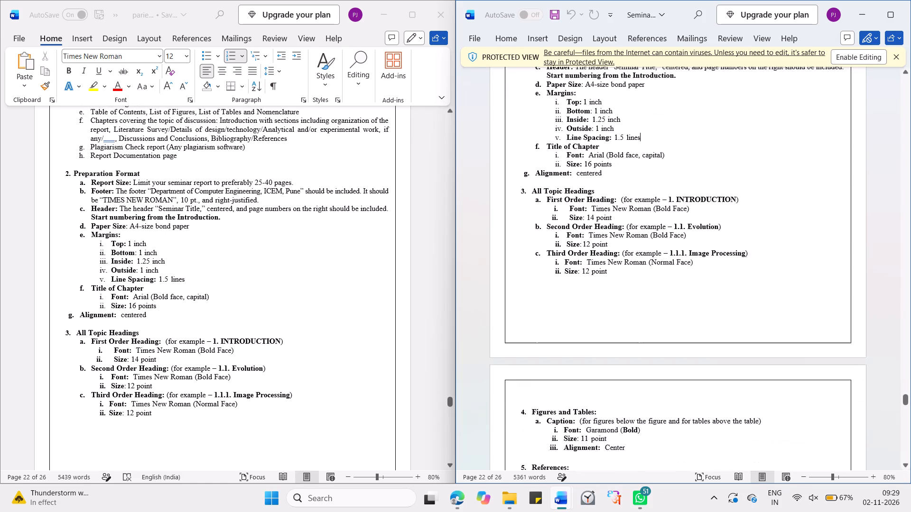
scroll(612, 355, "down", 1)
scroll(262, 406, "down", 2)
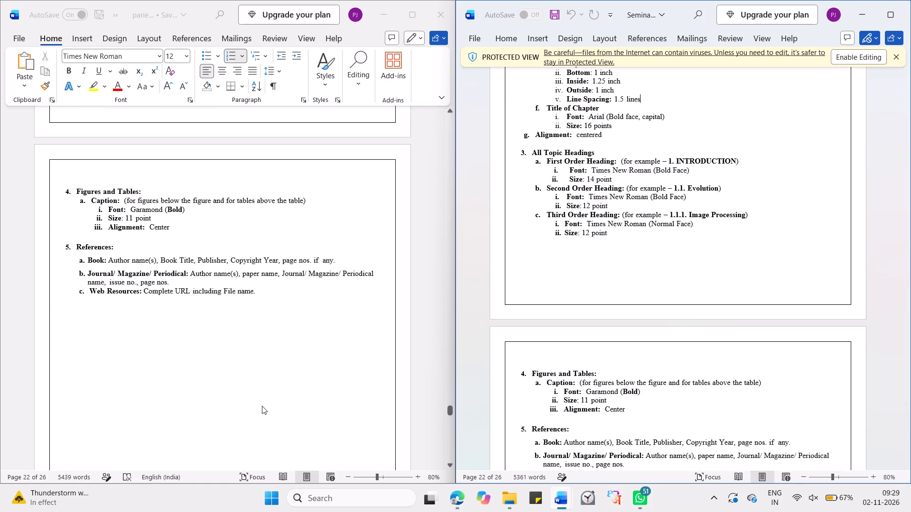
scroll(262, 406, "down", 1)
scroll(570, 371, "down", 2)
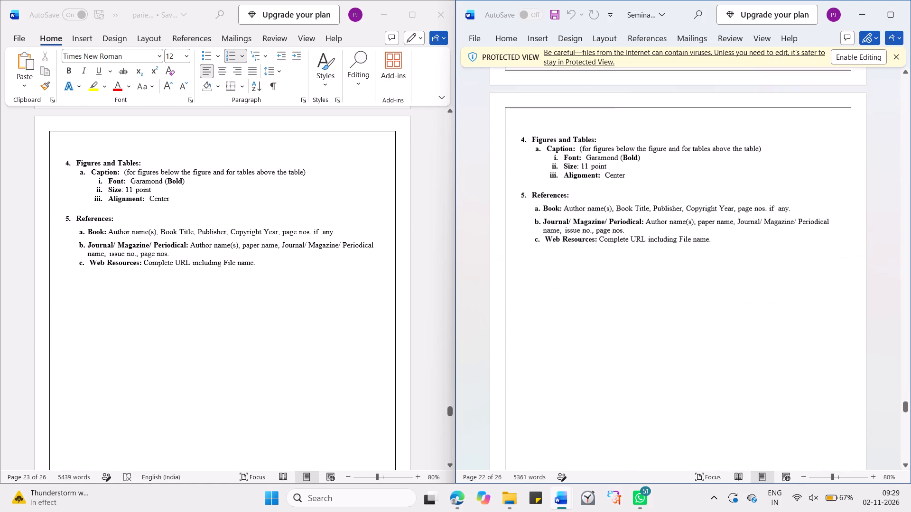
scroll(570, 371, "down", 1)
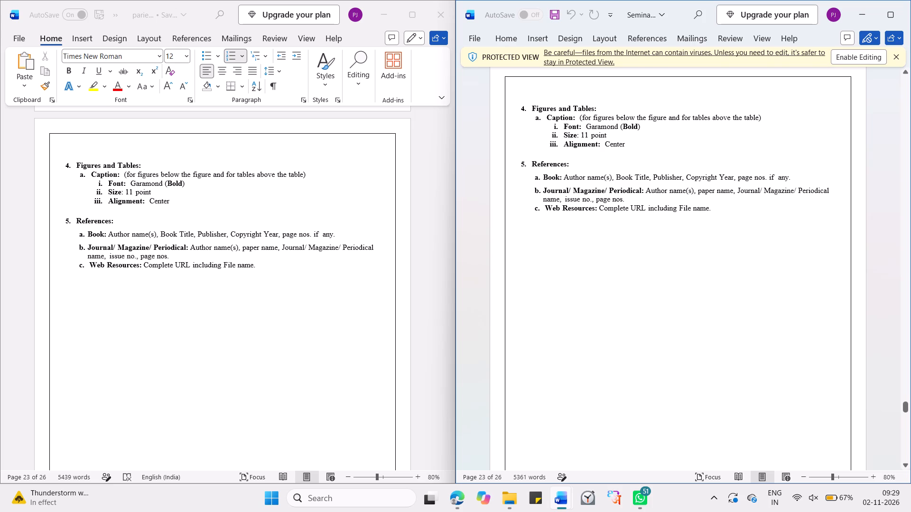
Review the Annexure III cover page and the Annexure IV certificate in the logbook against the reference logbook.
scroll(606, 296, "down", 1)
scroll(232, 347, "down", 3)
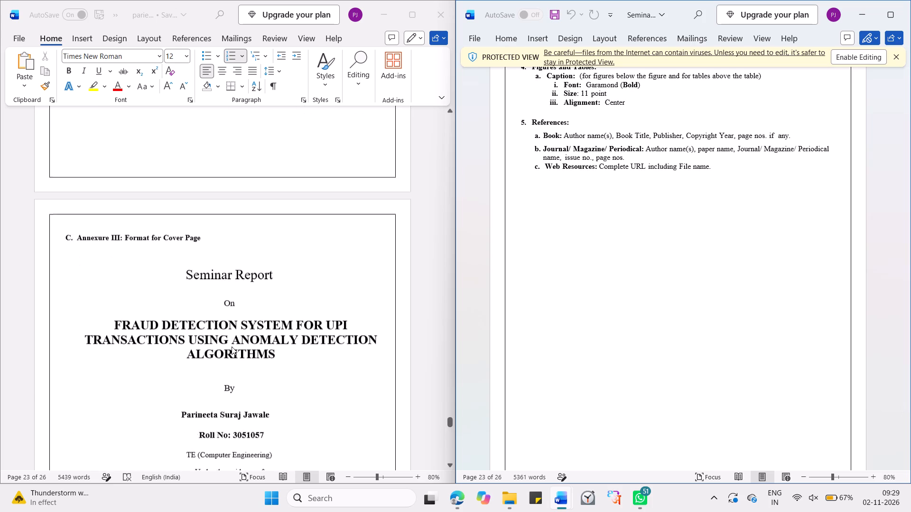
scroll(232, 347, "down", 2)
scroll(569, 283, "down", 3)
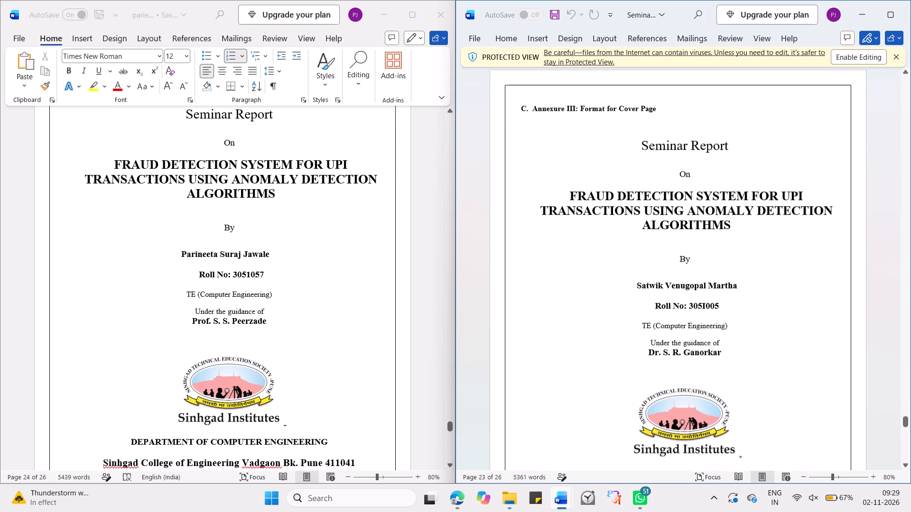
scroll(569, 283, "down", 1)
scroll(303, 302, "down", 4)
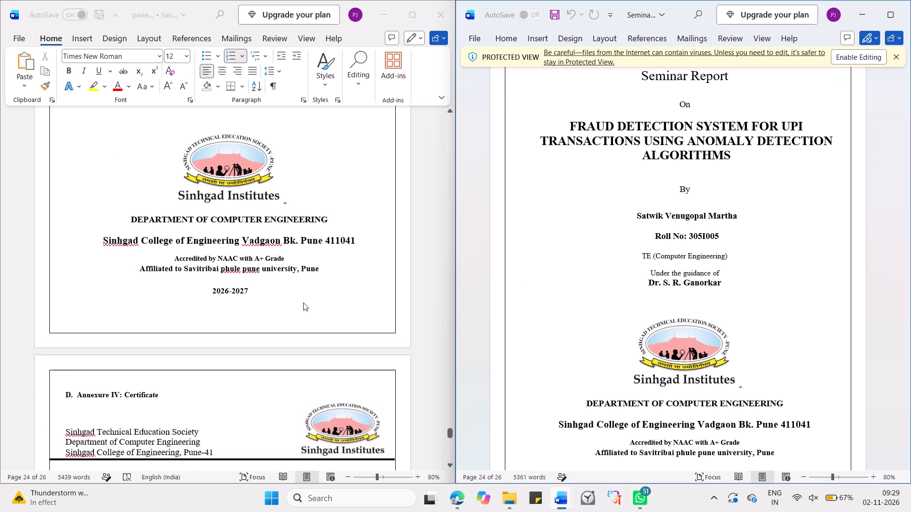
scroll(303, 302, "down", 1)
scroll(687, 279, "down", 1)
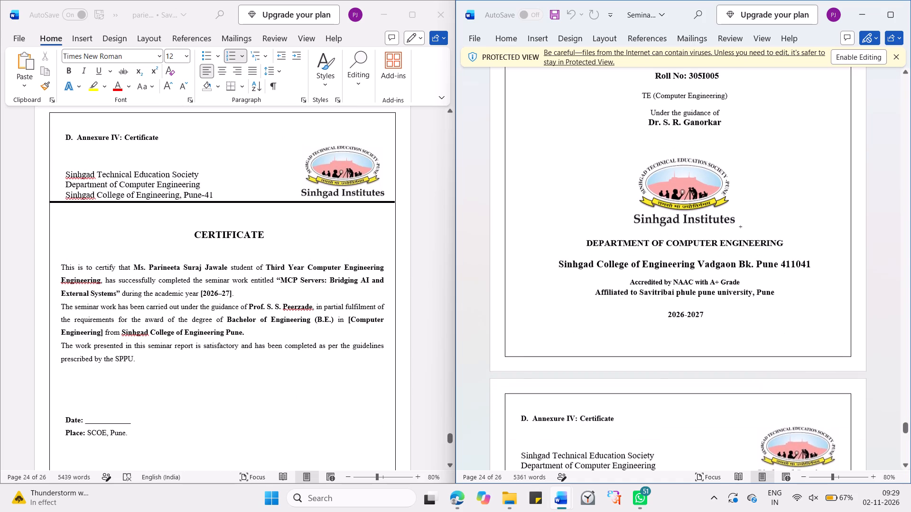
scroll(687, 279, "down", 1)
scroll(236, 319, "up", 2)
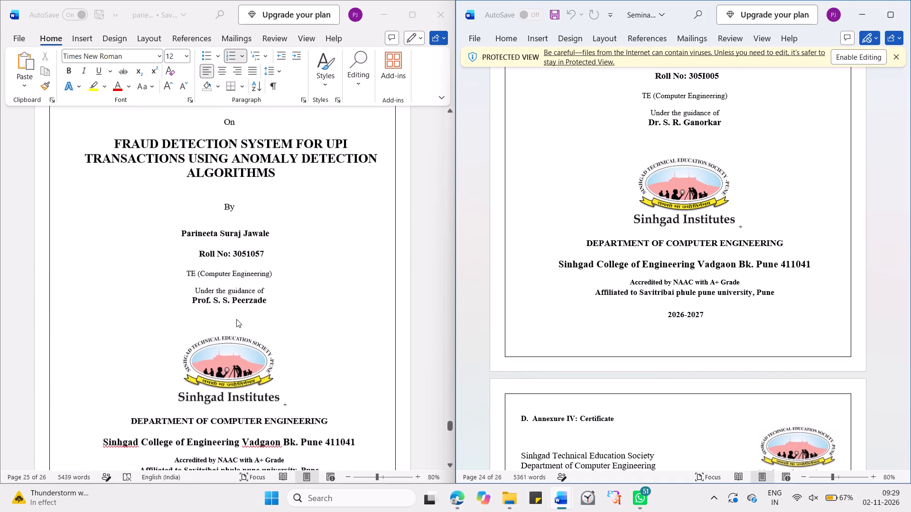
Replace the Annexure III cover page title with the certificate's title, MCP Servers: Bridging AI and External Systems, stripping its formatting through the Windows search box.
scroll(236, 319, "up", 1)
scroll(252, 232, "down", 3)
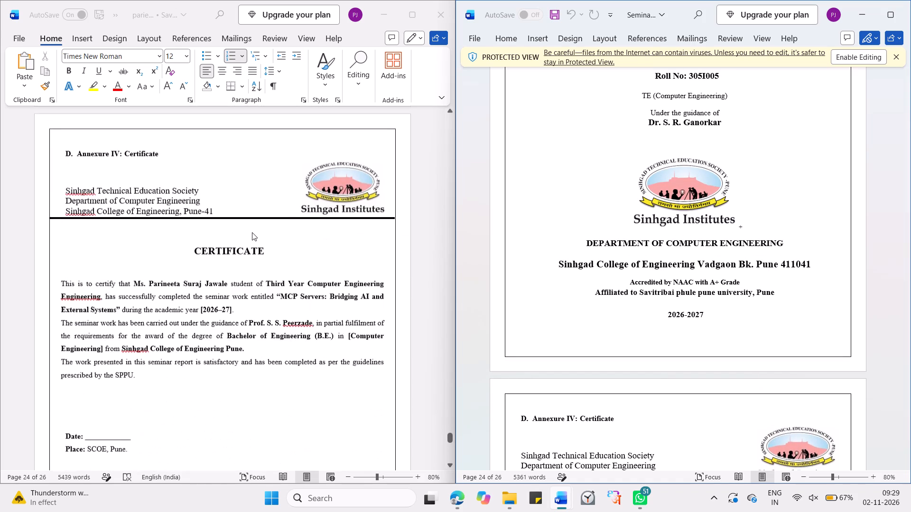
scroll(252, 232, "down", 2)
left_click(292, 240)
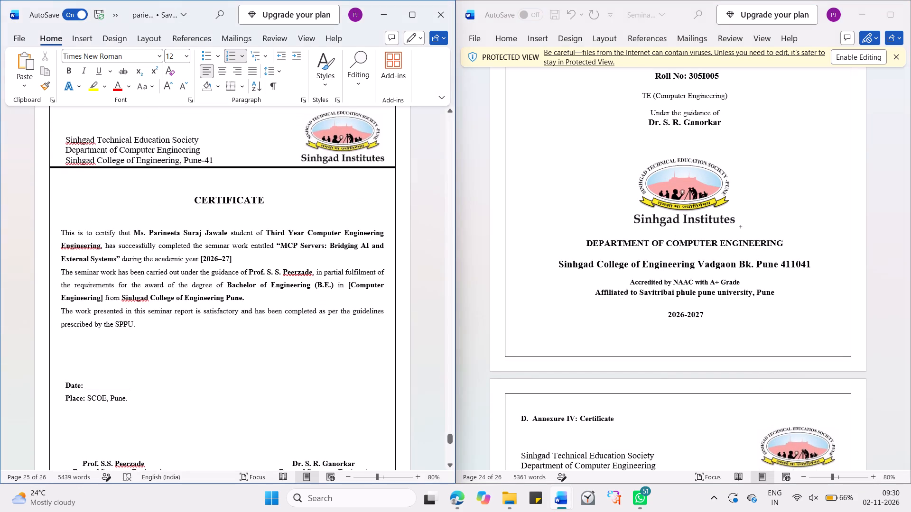
left_click_drag(280, 246, 116, 262)
key("ctrl+c")
left_click(379, 497)
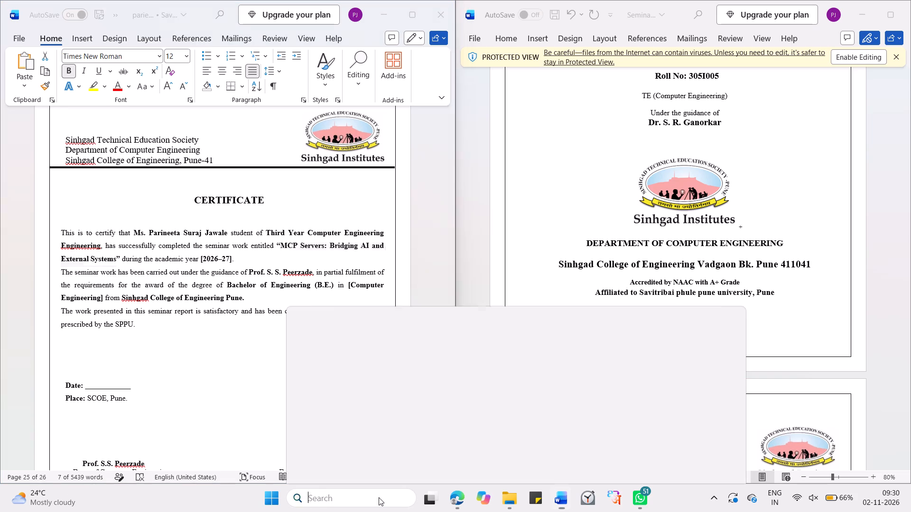
key("ctrl+v")
key("ctrl+a")
key("ctrl+x")
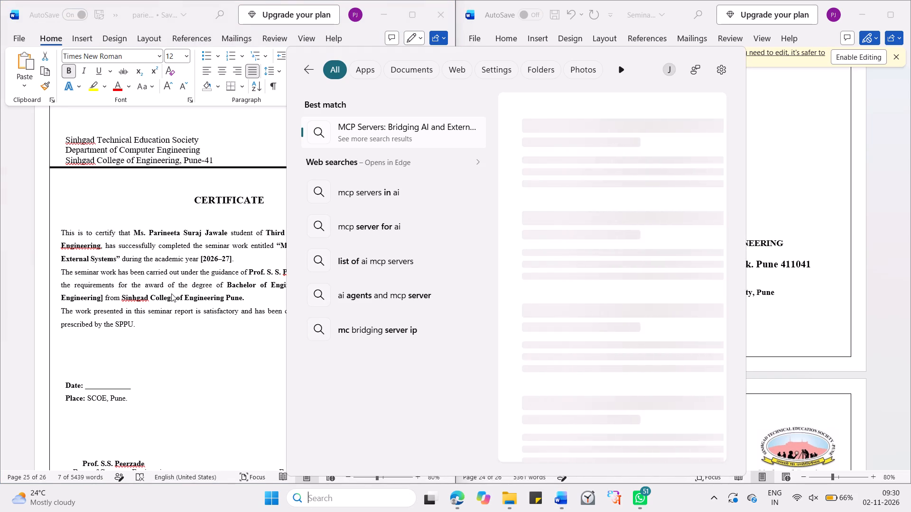
left_click(170, 295)
scroll(170, 295, "up", 7)
scroll(170, 295, "down", 1)
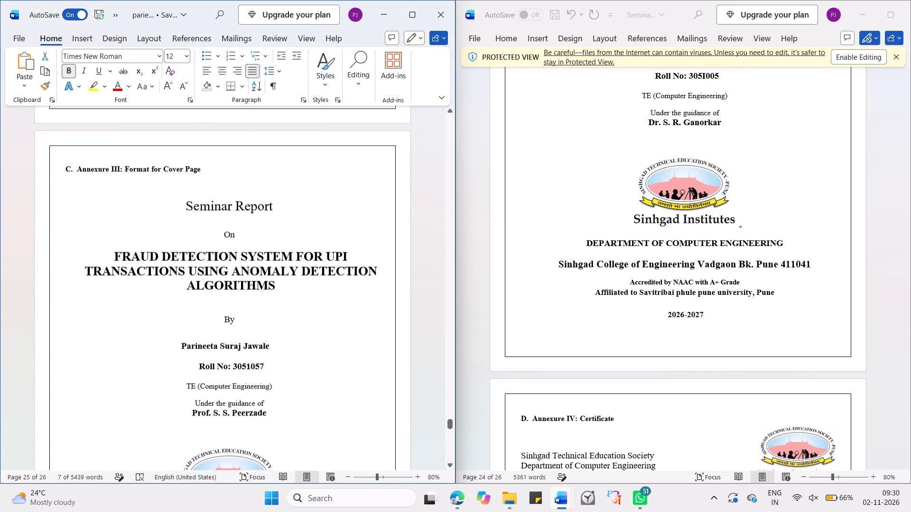
left_click_drag(115, 257, 262, 281)
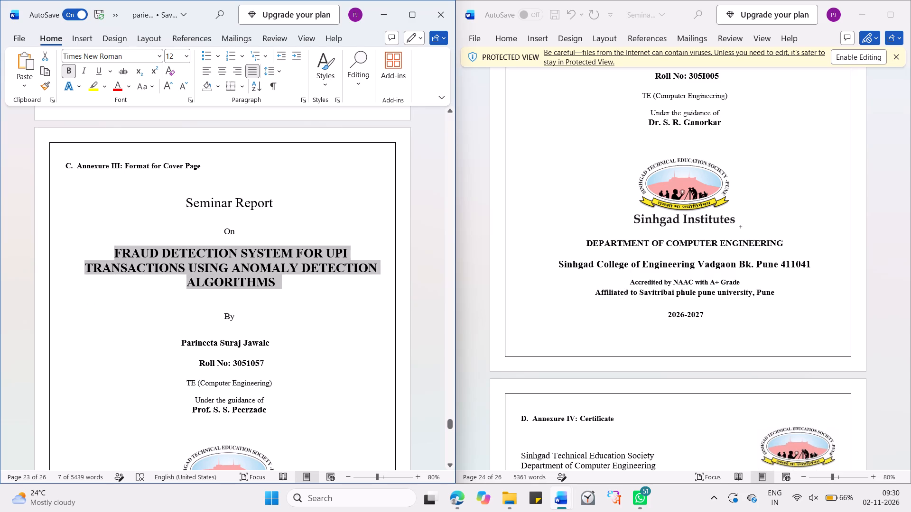
left_click_drag(262, 281, 264, 281)
key("shift+Left")
key("ctrl+v")
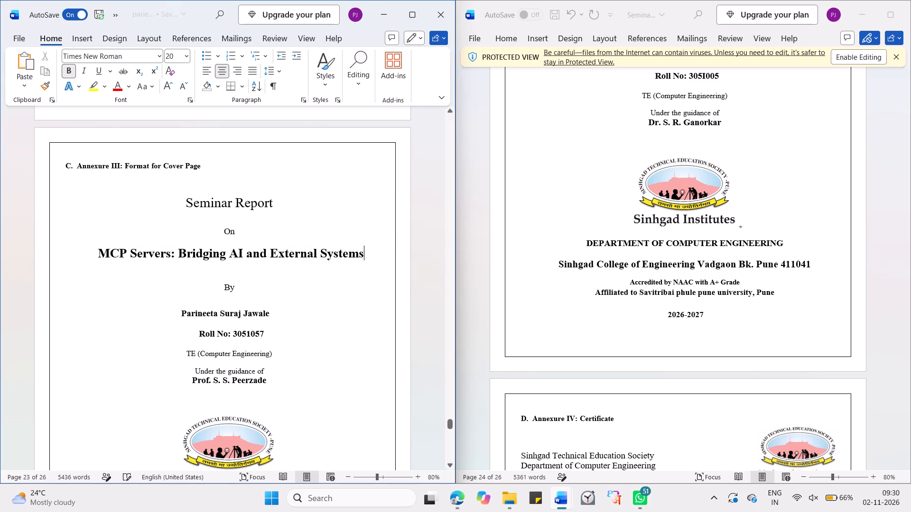
Enclose the seminar title on the Annexure III cover page in double quotation marks.
key("shift+quotedbl")
key("Left")
key("Left")
key("Left")
key("Left")
key("Left")
key("Left")
key("Left")
key("Left")
key("Left")
key("Left")
key("Left")
key("Left")
key("Left")
key("Left")
key("Left")
key("Left")
key("Left")
key("Left")
key("Left")
key("Left")
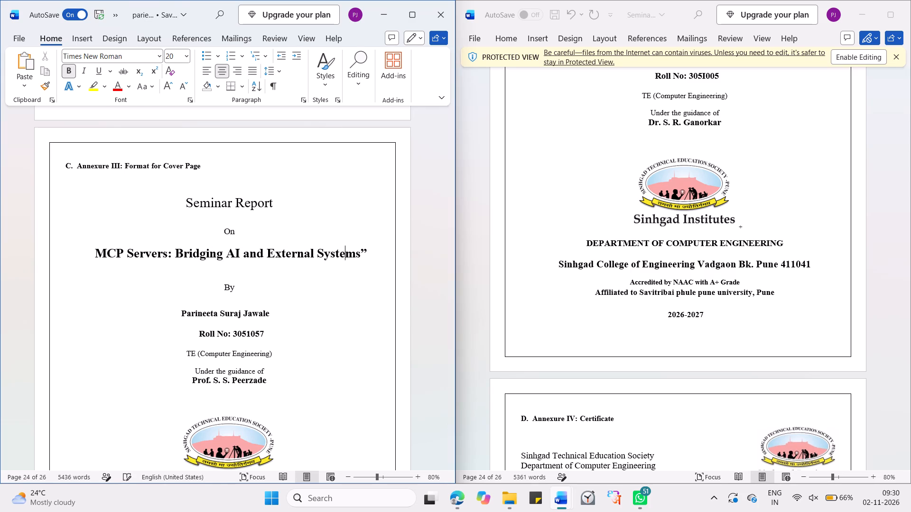
key("Left")
key("Left")
key("Left")
key("Left")
key("Left")
key("Left")
key("Left")
key("Left")
key("Left")
key("Left")
key("Left")
key("shift+quotedbl")
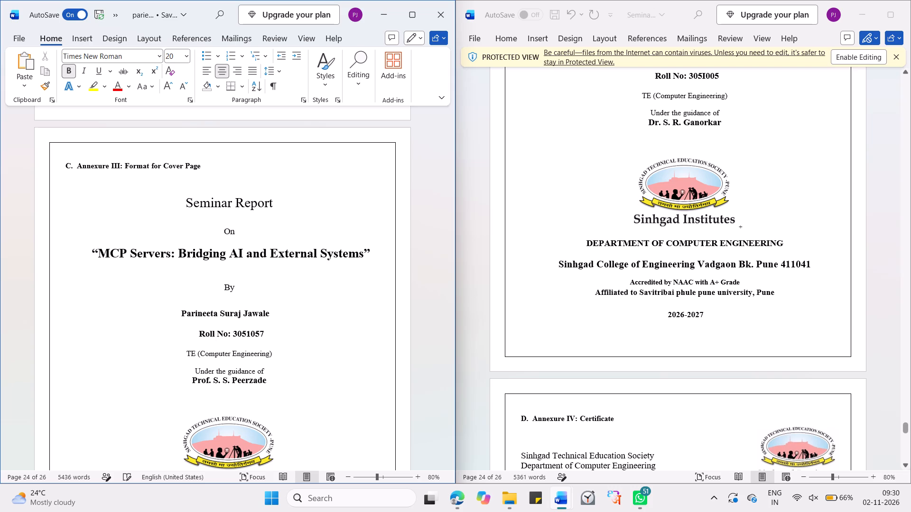
Compare the Annexure III cover page and the Annexure IV certificate in the logbook with the same pages of the reference logbook.
scroll(615, 266, "up", 1)
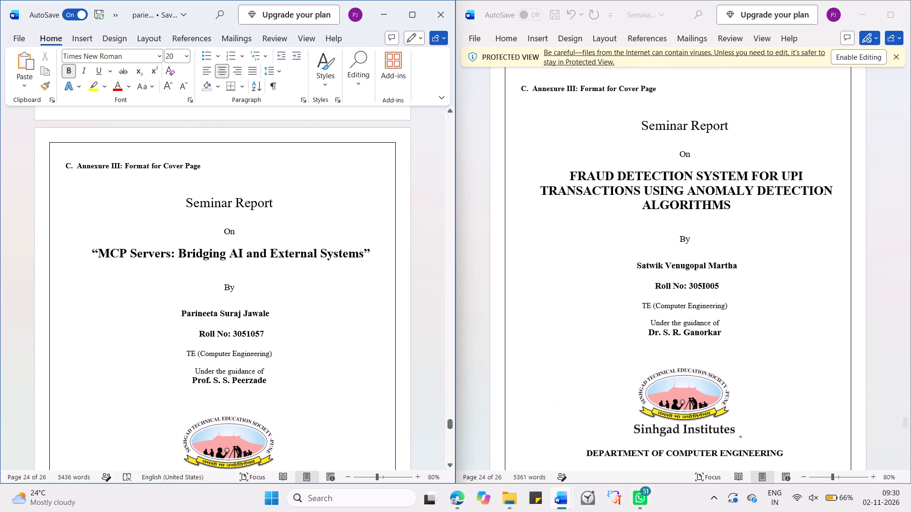
scroll(293, 329, "down", 1)
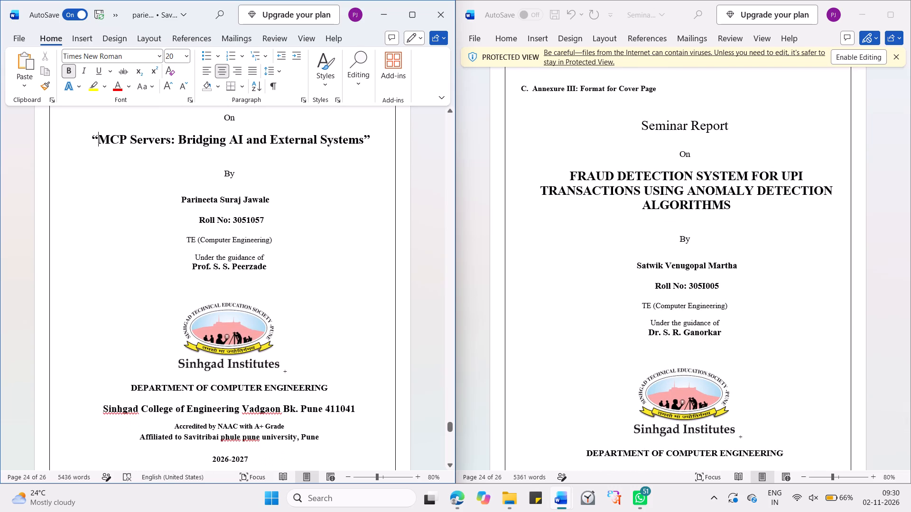
left_click(243, 264)
left_click(228, 218)
scroll(304, 317, "down", 1)
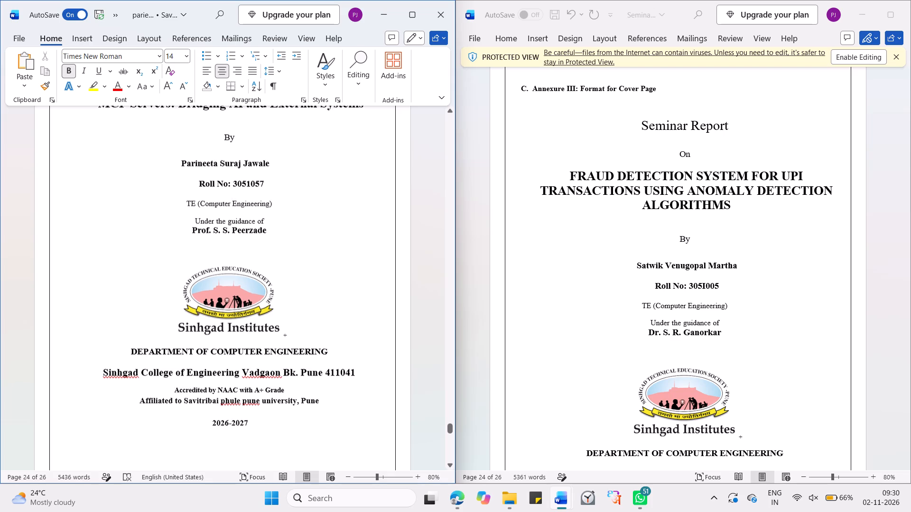
scroll(304, 317, "down", 2)
scroll(784, 317, "down", 1)
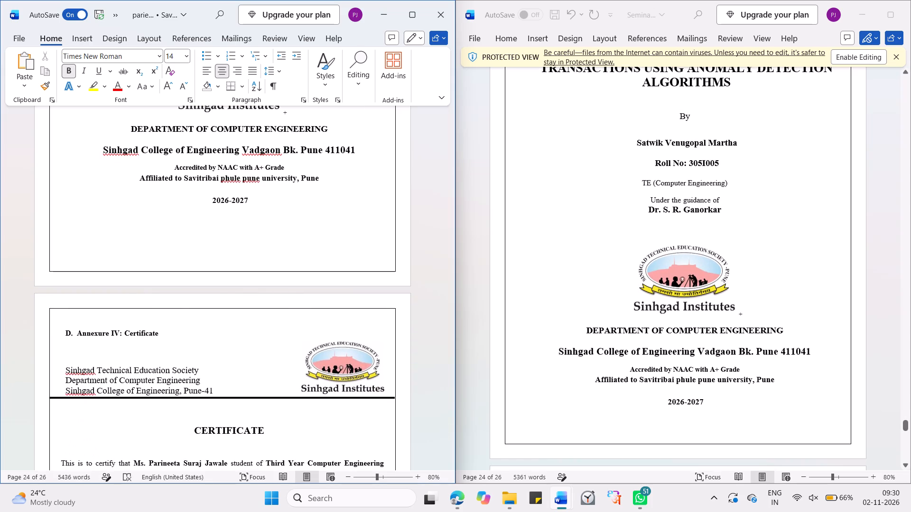
scroll(723, 362, "down", 1)
scroll(405, 392, "down", 1)
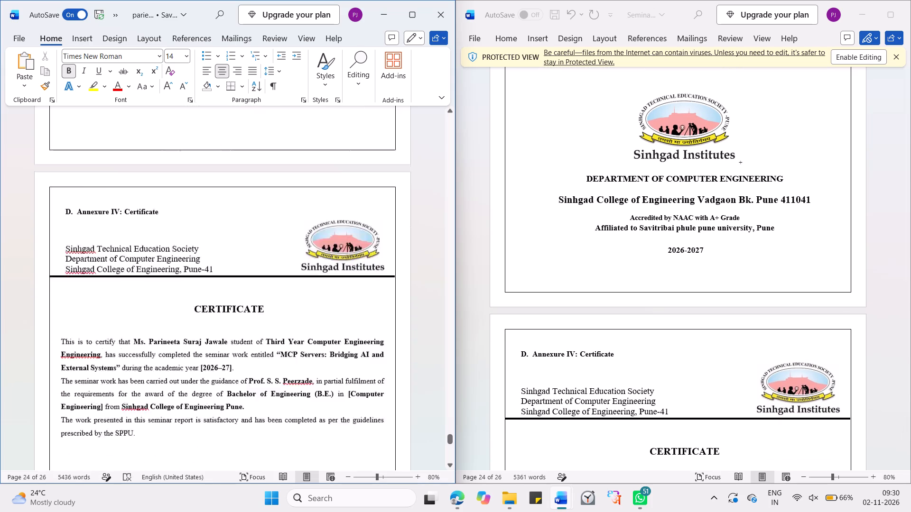
scroll(405, 392, "down", 1)
scroll(677, 325, "down", 1)
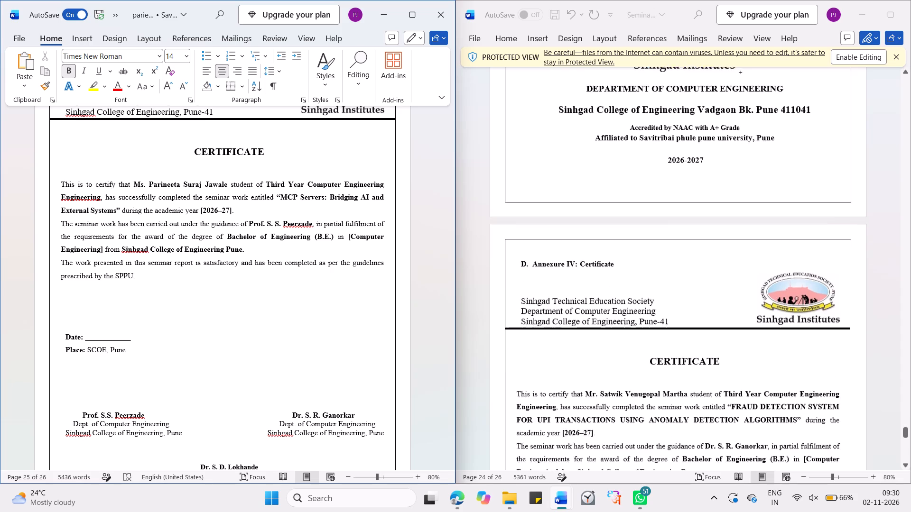
scroll(677, 325, "down", 4)
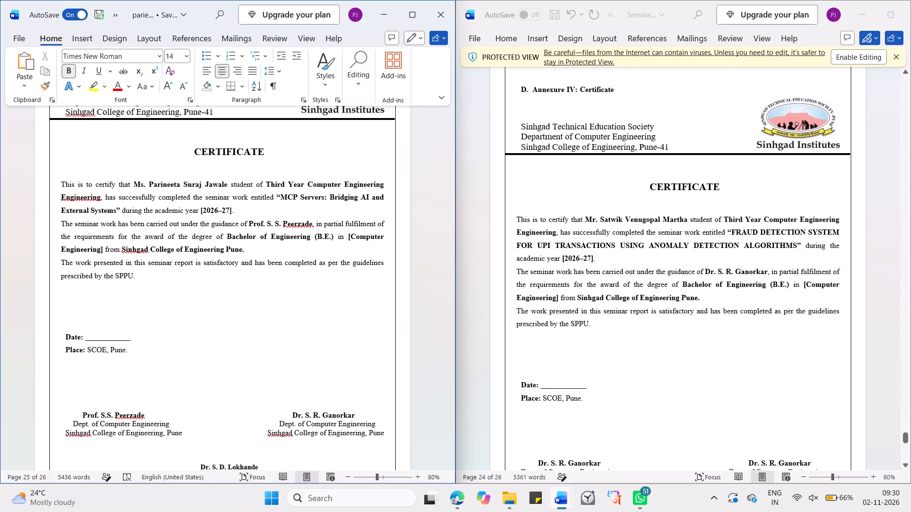
scroll(677, 325, "down", 1)
scroll(213, 369, "down", 2)
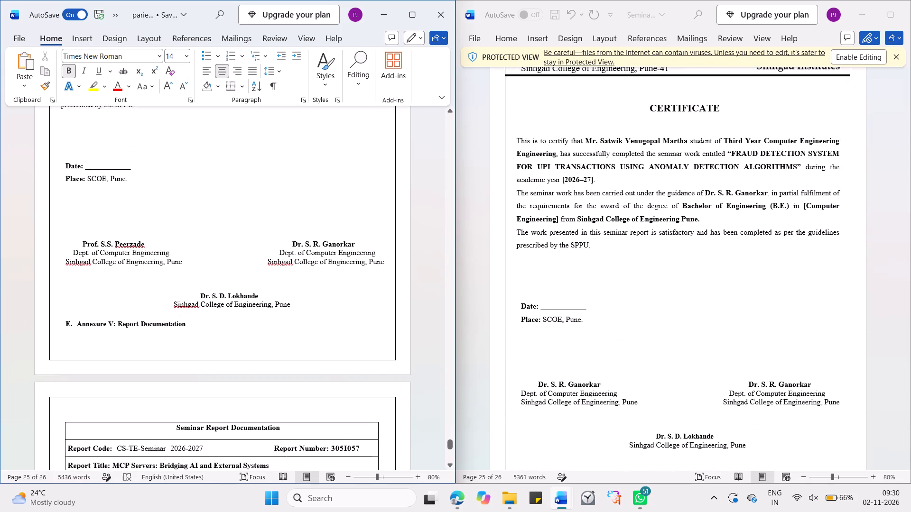
scroll(687, 307, "down", 1)
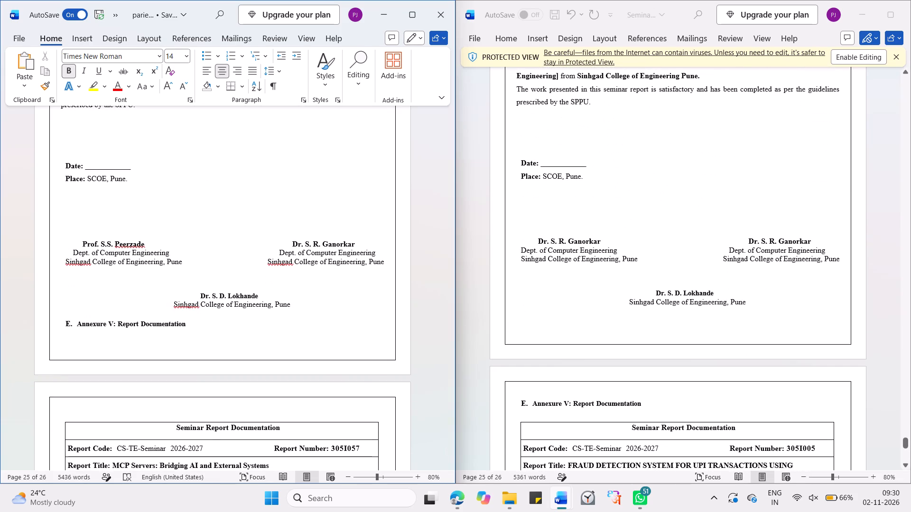
Add a line break after the last signatory's college line on the certificate, pushing the Annexure V heading onto the next page.
left_click(313, 302)
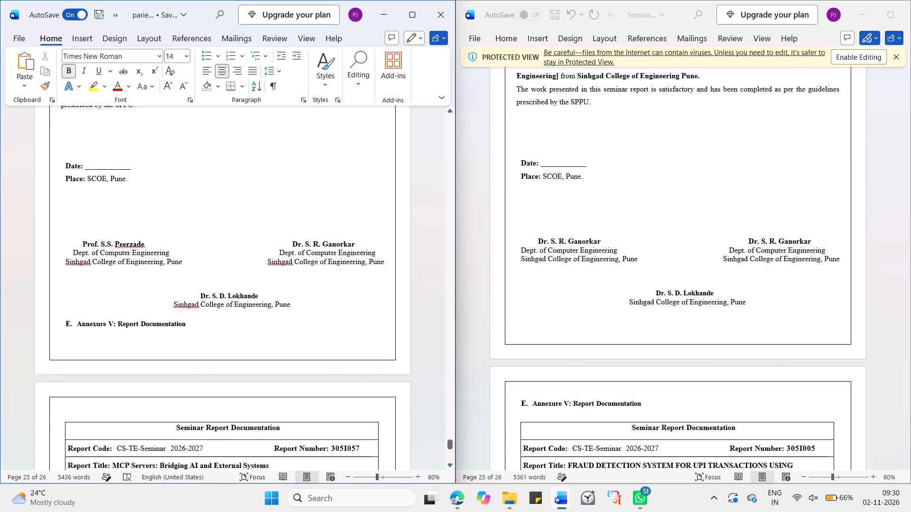
key("Return")
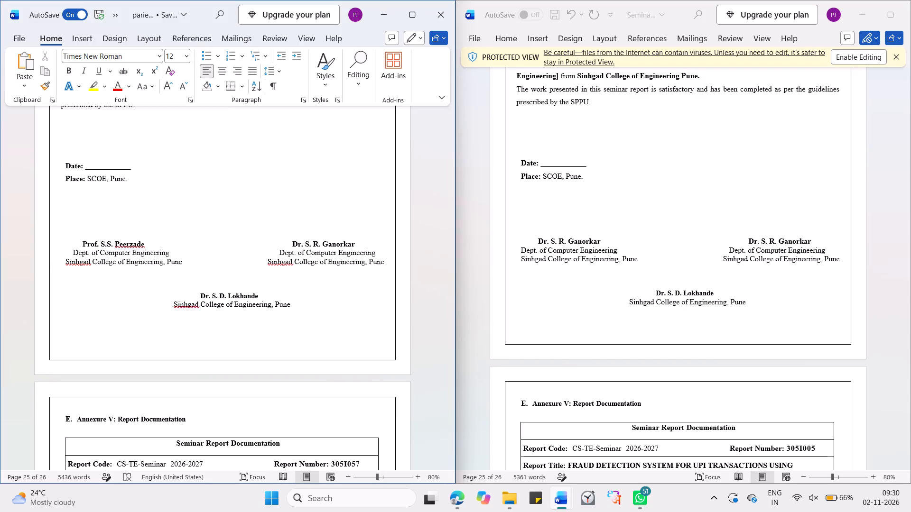
Compare the Annexure V report documentation table in the logbook, down to its abstract, with the reference logbook's table.
scroll(313, 302, "down", 2)
scroll(677, 311, "down", 2)
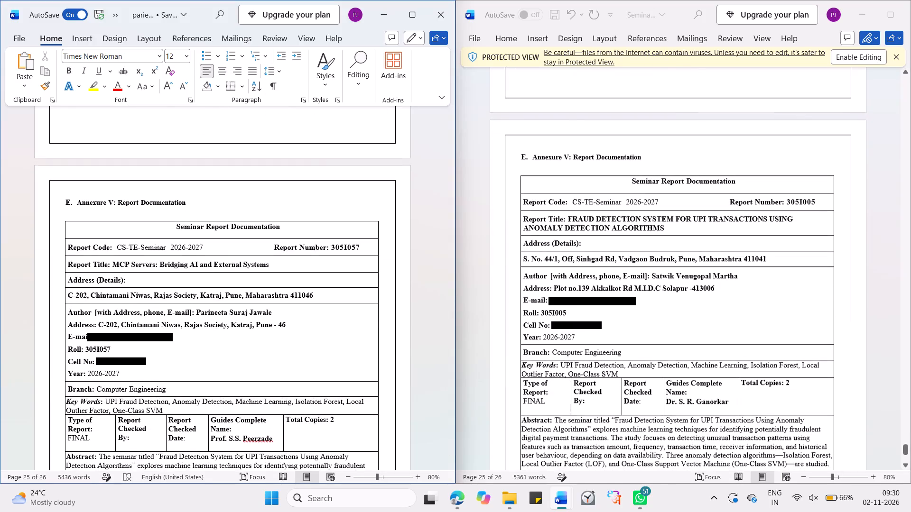
scroll(260, 341, "down", 1)
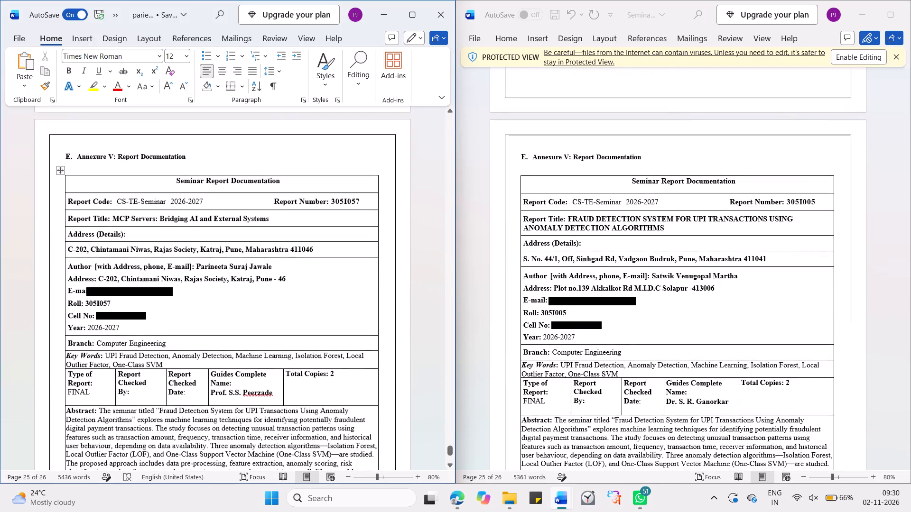
scroll(260, 341, "down", 1)
scroll(641, 320, "down", 1)
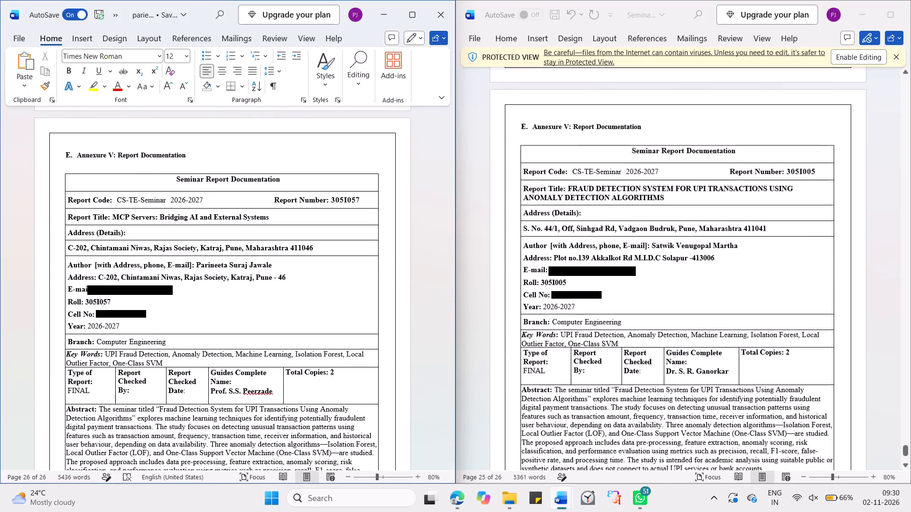
scroll(641, 320, "down", 1)
scroll(260, 329, "down", 1)
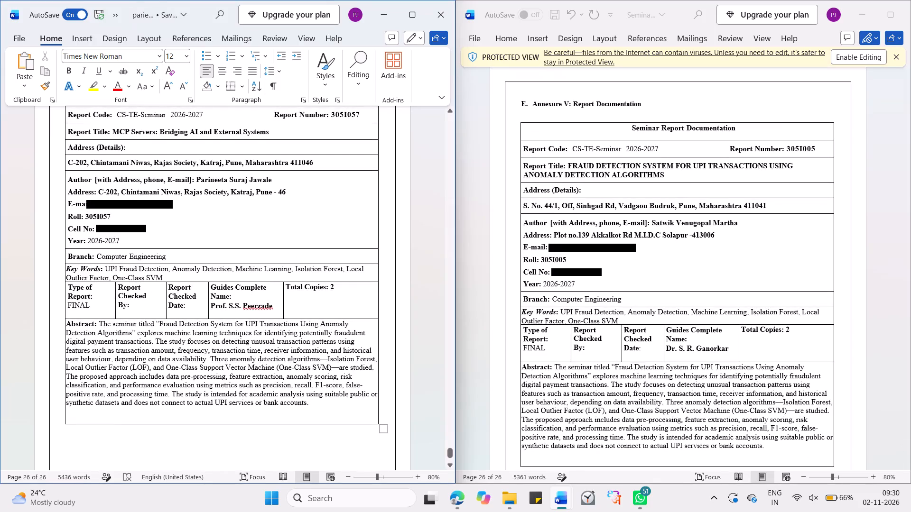
scroll(260, 329, "down", 1)
scroll(610, 319, "down", 1)
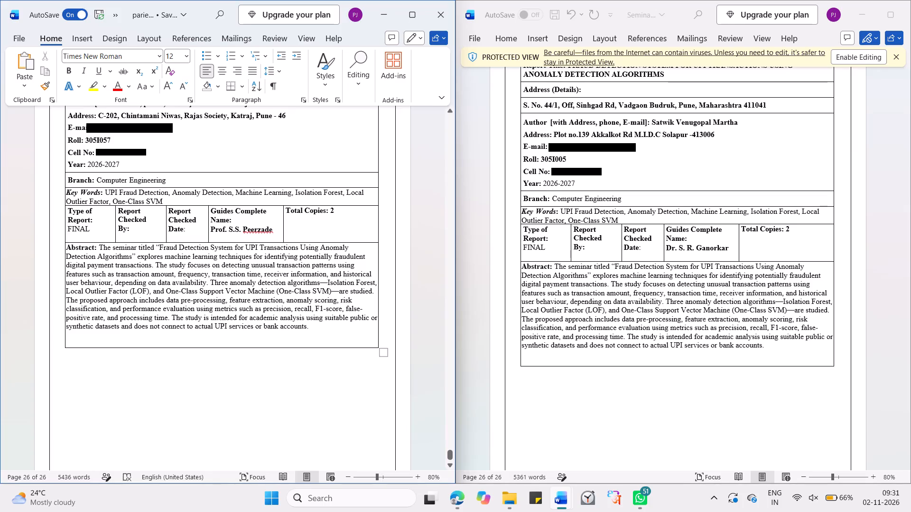
scroll(247, 229, "down", 3)
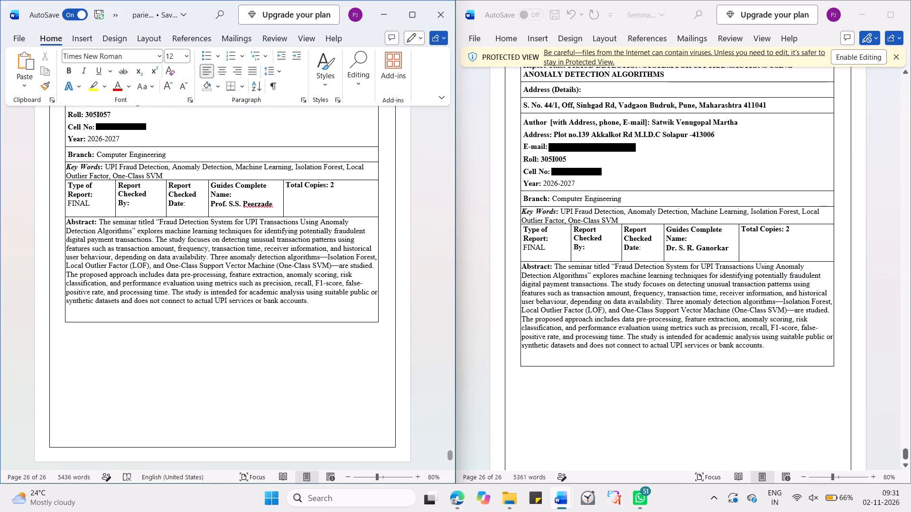
scroll(682, 246, "down", 4)
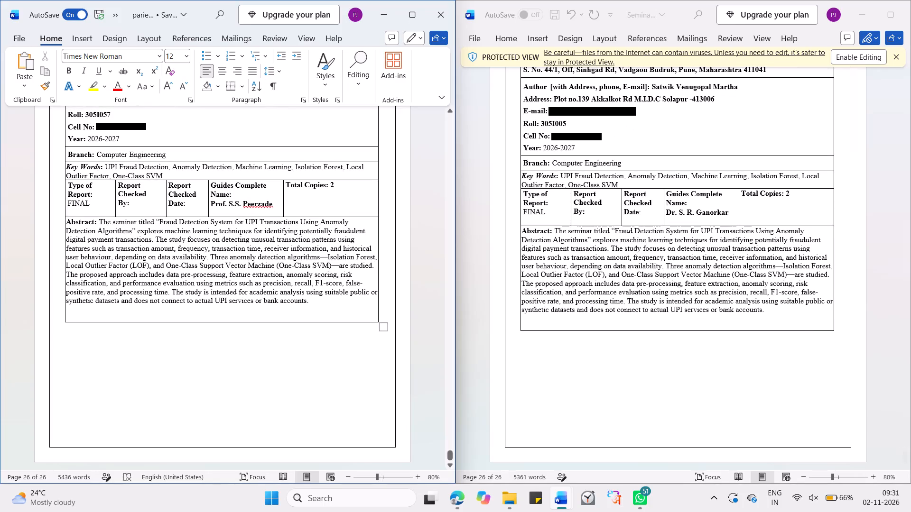
Maximize the logbook and check its page layout in print preview, from the cover page annexure back through the front pages.
scroll(287, 213, "up", 9)
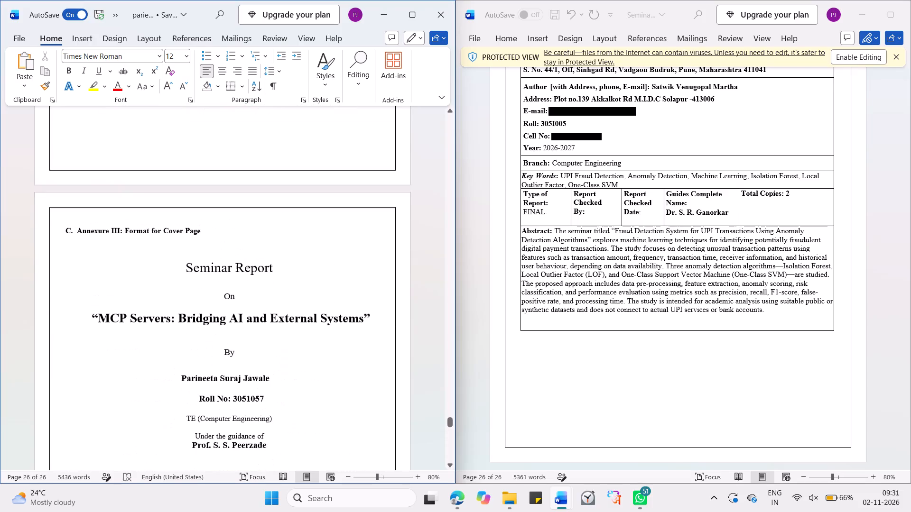
left_click(414, 9)
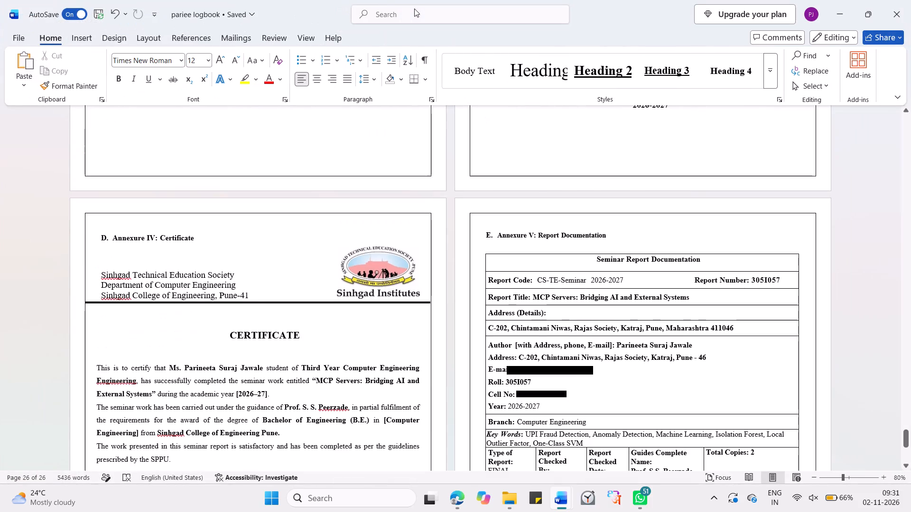
key("ctrl+p")
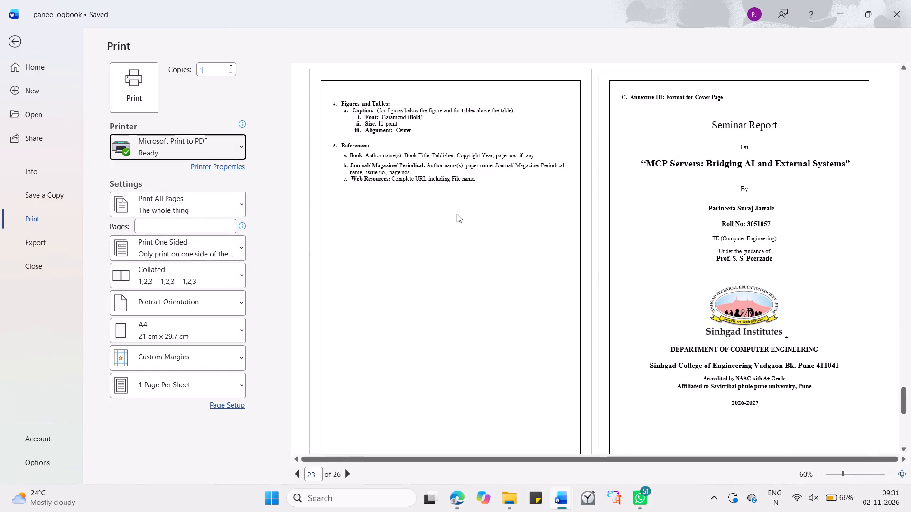
scroll(608, 219, "up", 20)
scroll(608, 219, "up", 20)
scroll(608, 219, "up", 20)
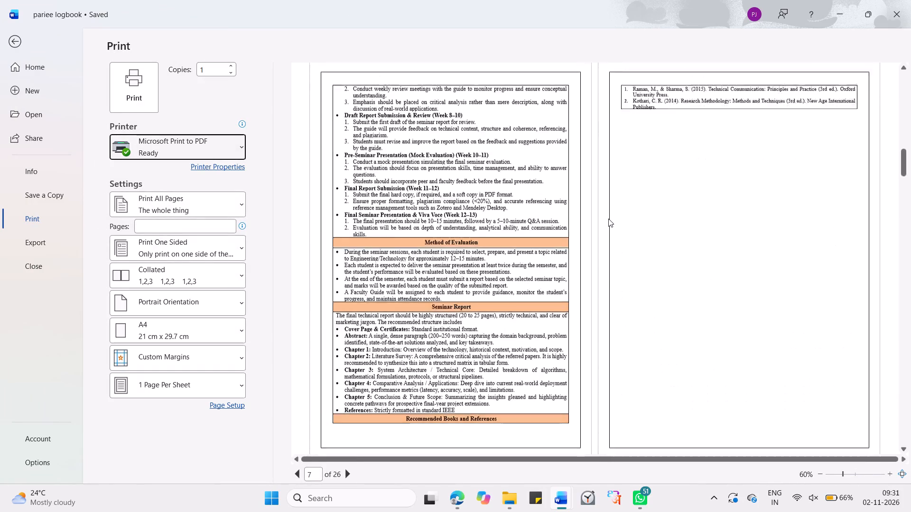
scroll(608, 219, "up", 20)
scroll(608, 219, "up", 20)
scroll(608, 219, "up", 16)
scroll(608, 219, "up", 17)
scroll(608, 219, "down", 3)
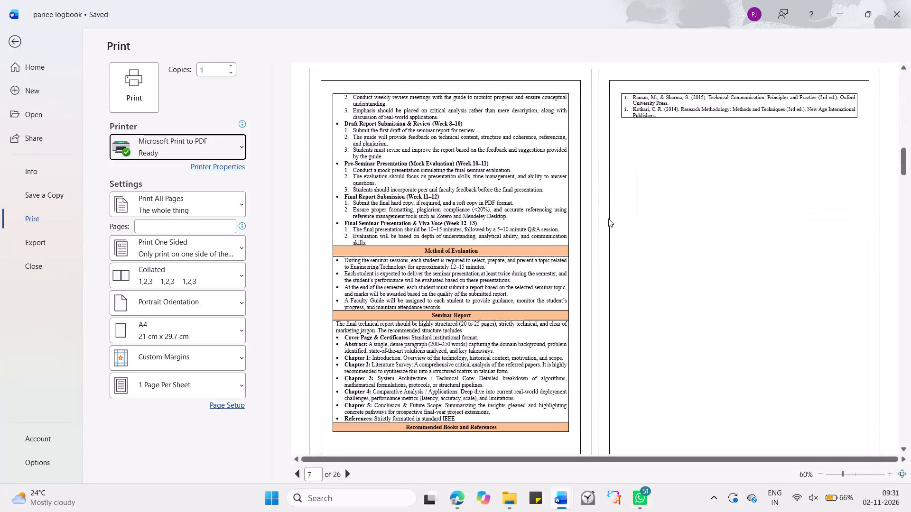
scroll(608, 219, "down", 3)
scroll(608, 219, "up", 1)
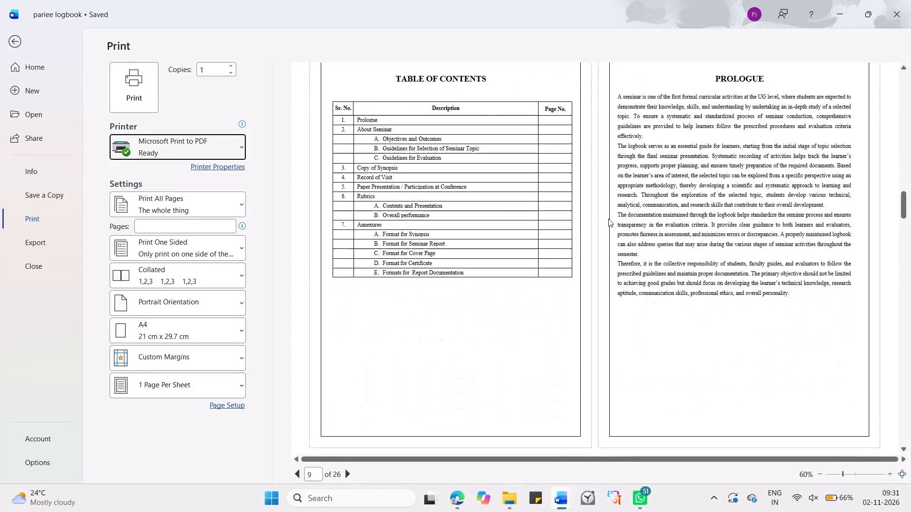
scroll(608, 219, "up", 1)
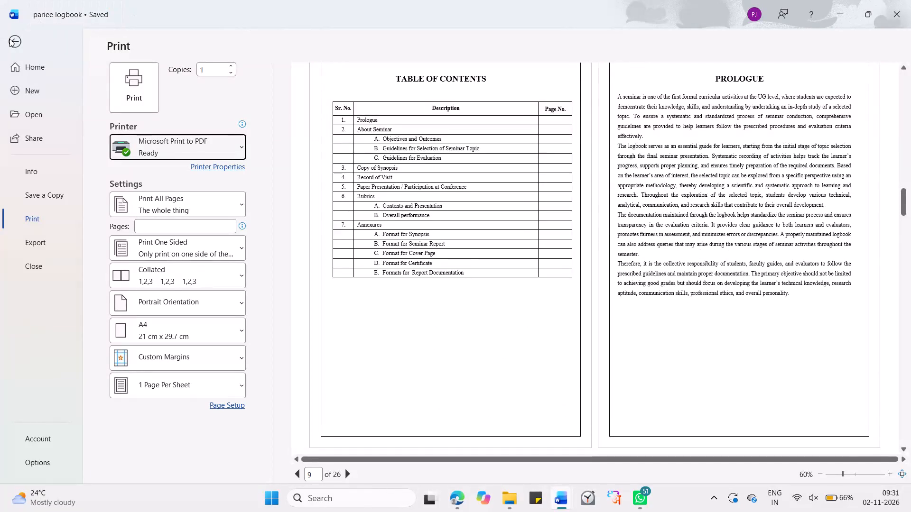
left_click(15, 40)
Review the logbook's closing pages in the editing view, from the Annexure V report documentation back to the synopsis and bibliography.
scroll(529, 311, "up", 8)
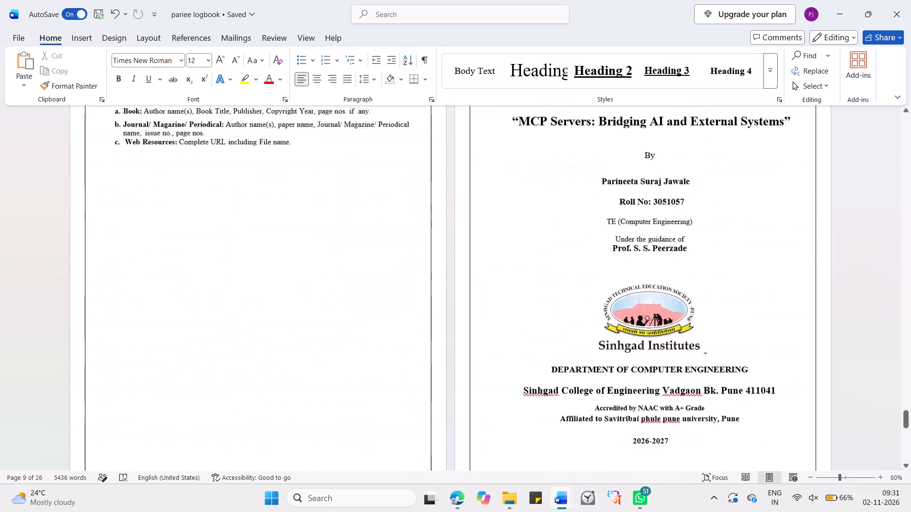
scroll(529, 311, "up", 1)
scroll(529, 311, "down", 2)
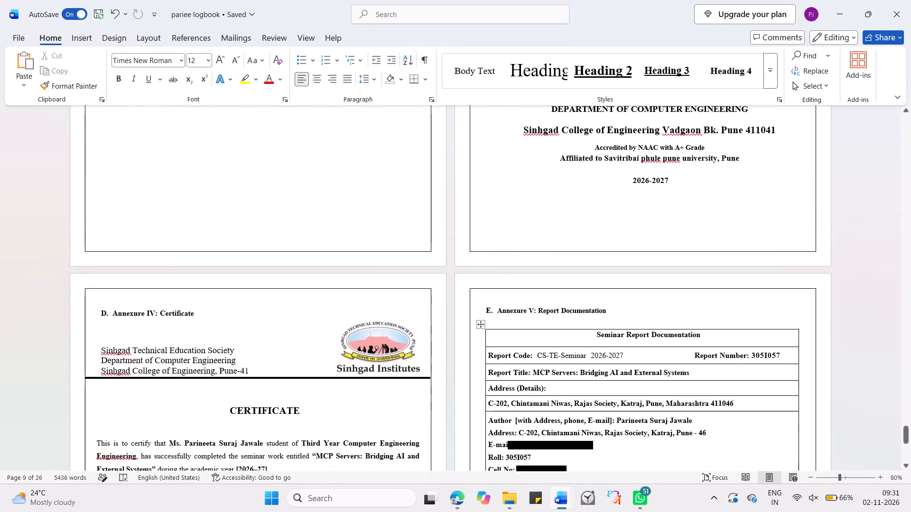
scroll(529, 311, "down", 10)
scroll(529, 311, "up", 7)
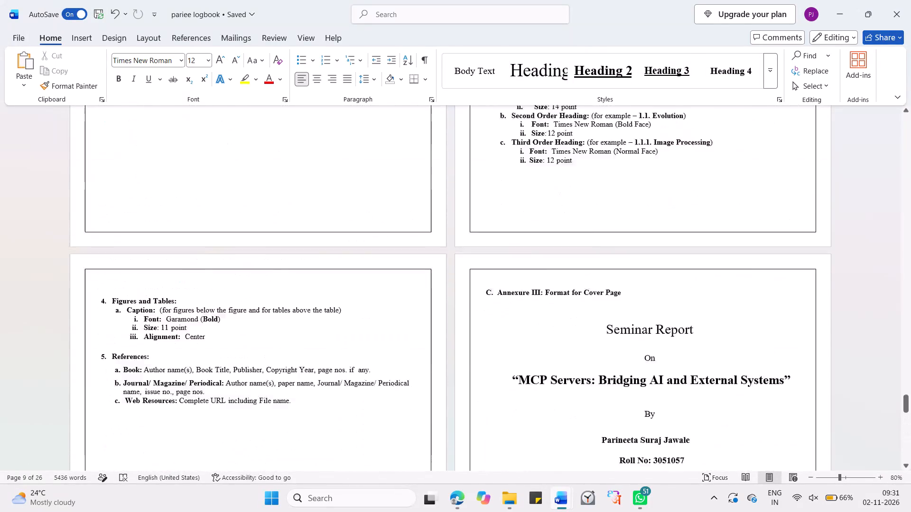
scroll(529, 311, "up", 3)
scroll(529, 311, "down", 2)
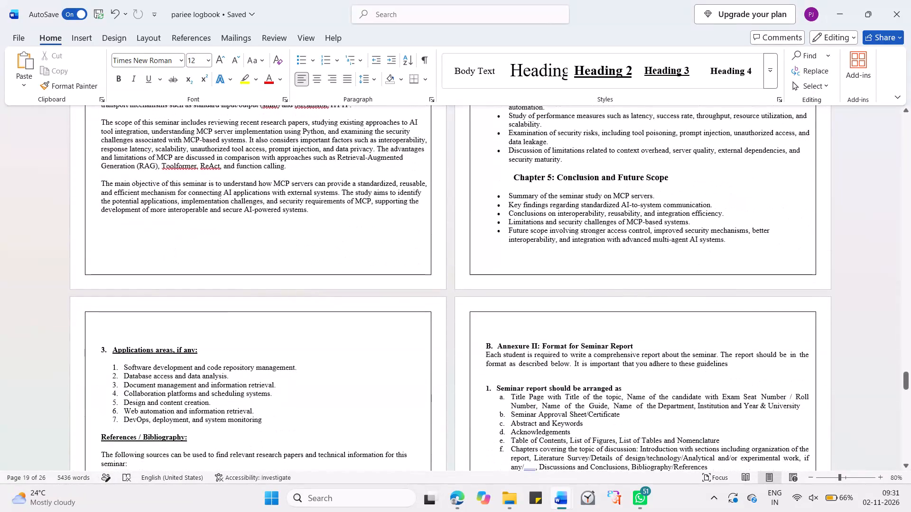
Switch to the reference logbook and look through its pages from the certificate annexure back to the rubrics.
key("alt+Tab")
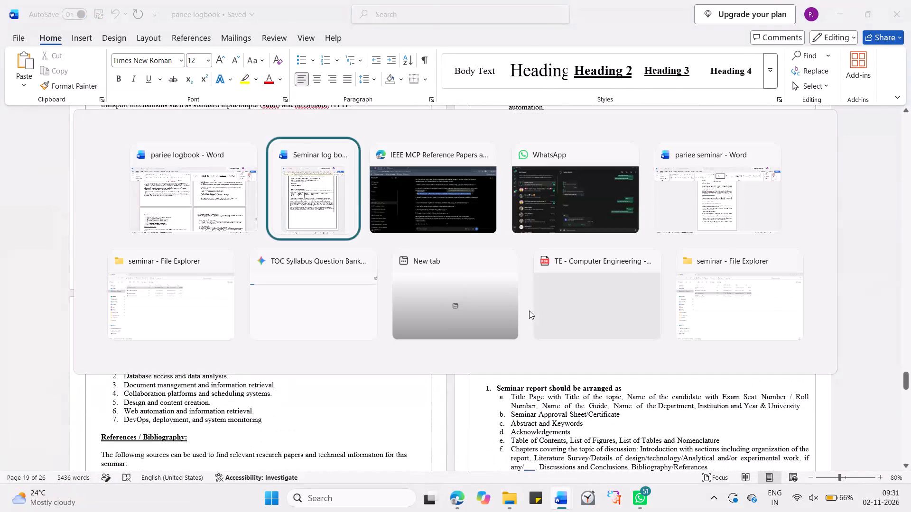
scroll(814, 254, "down", 2)
scroll(814, 254, "up", 4)
scroll(814, 254, "down", 1)
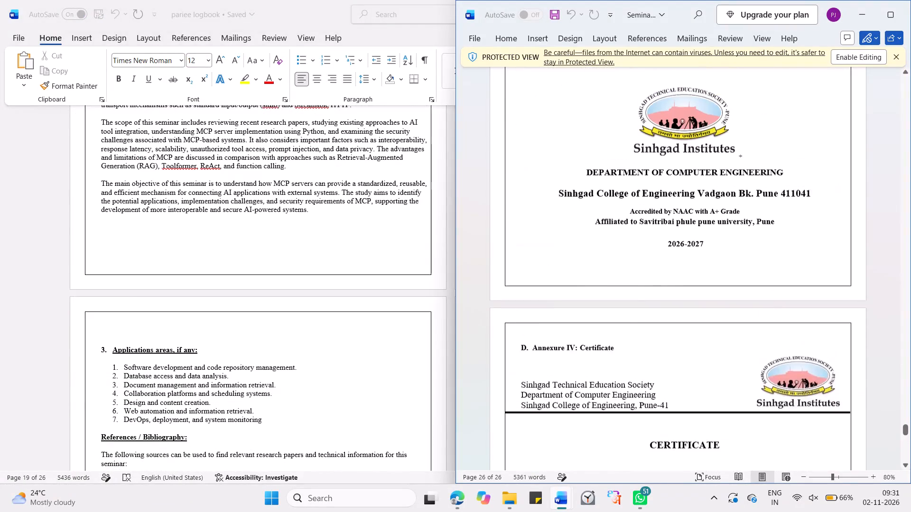
scroll(814, 254, "down", 2)
scroll(814, 254, "up", 17)
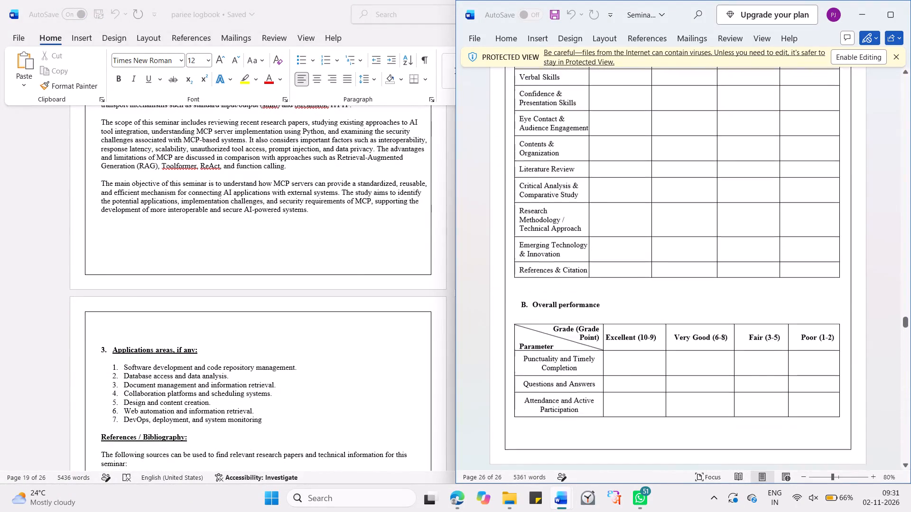
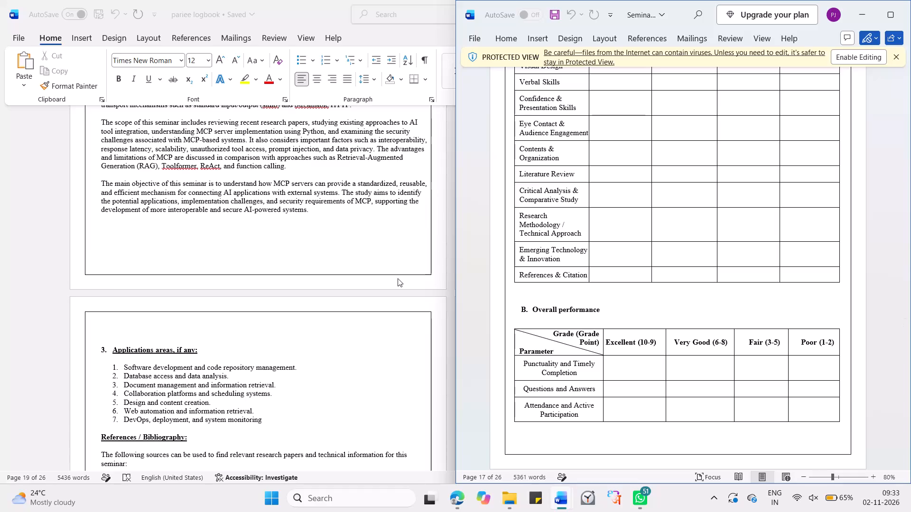
Look through the MCP Servers logbook's closing pages, covering the application areas, bibliography, report format guidelines, certificate and rubrics.
scroll(398, 278, "down", 3)
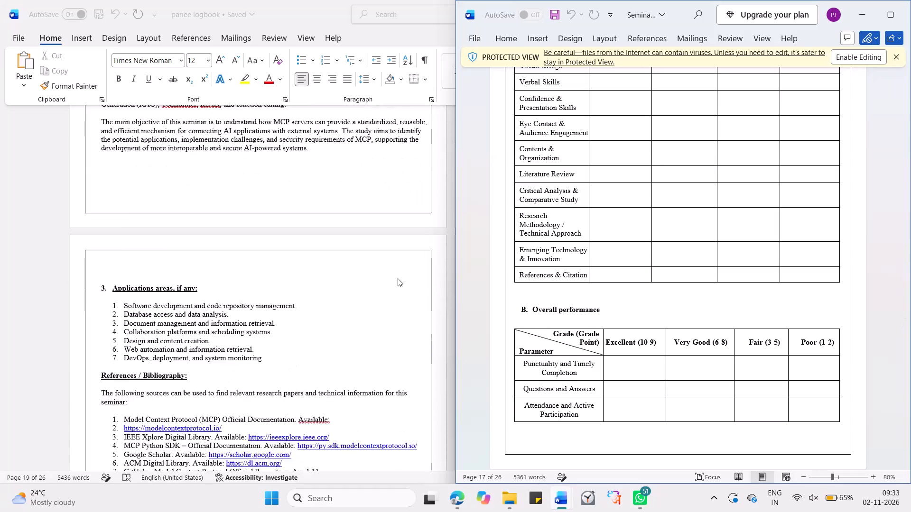
scroll(398, 278, "down", 2)
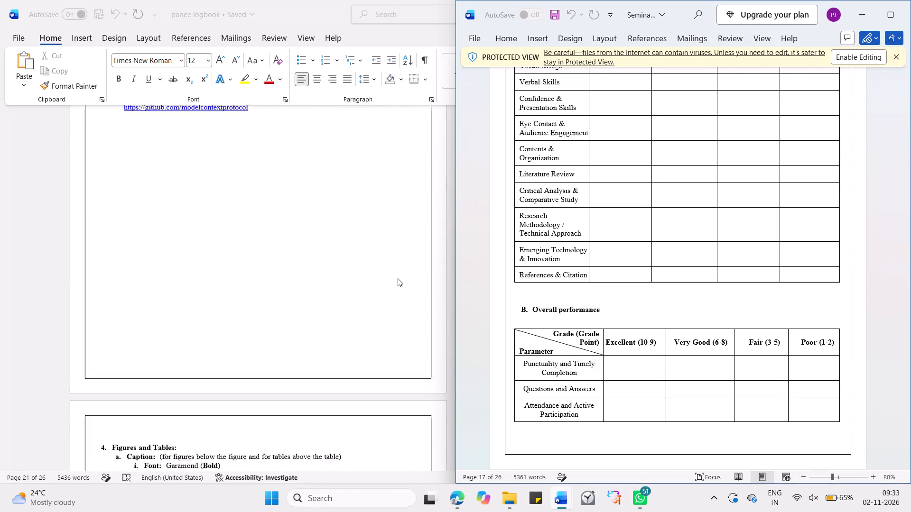
scroll(398, 278, "down", 3)
scroll(398, 278, "up", 1)
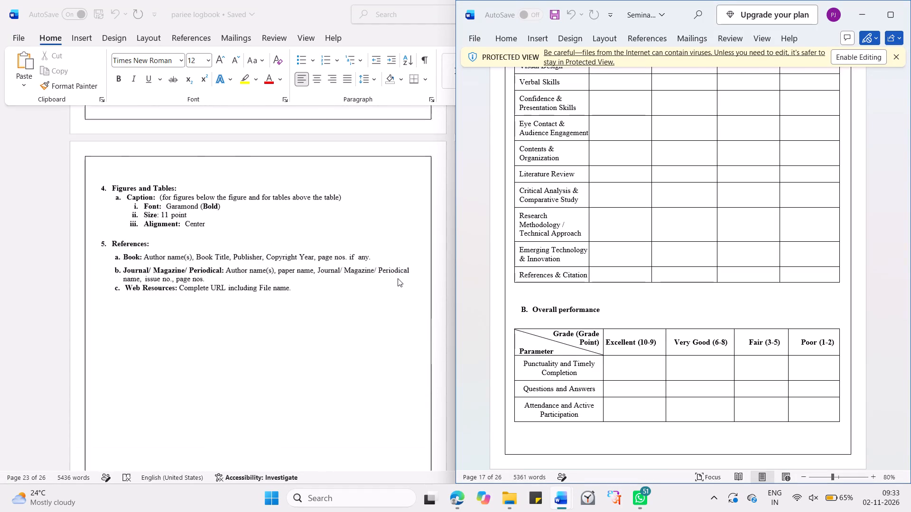
scroll(398, 278, "up", 3)
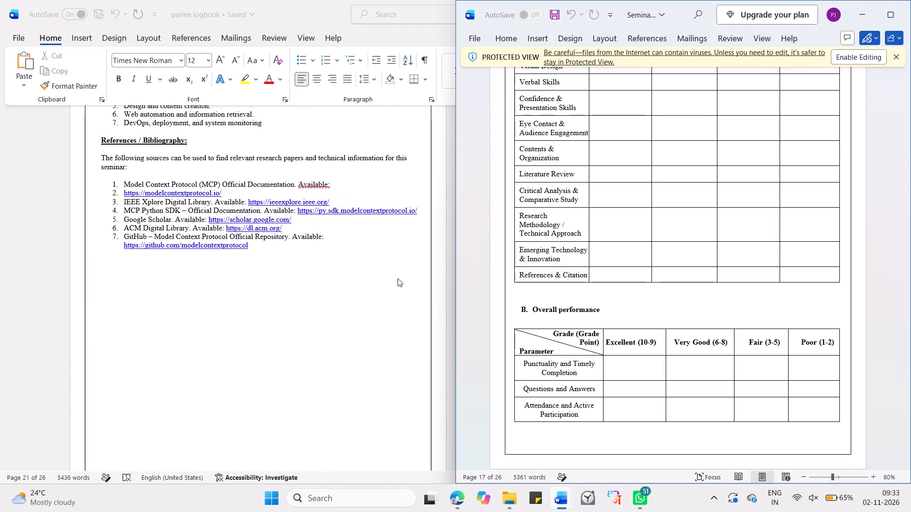
scroll(398, 278, "down", 5)
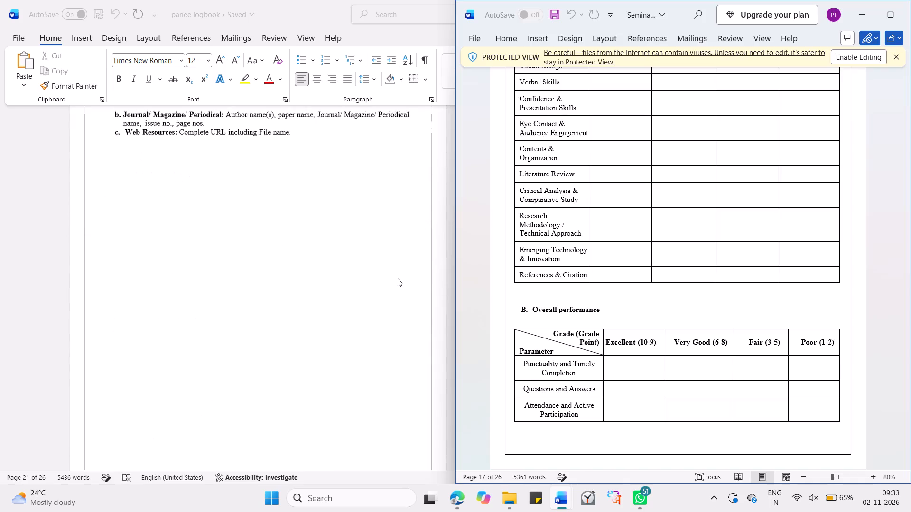
scroll(398, 278, "down", 6)
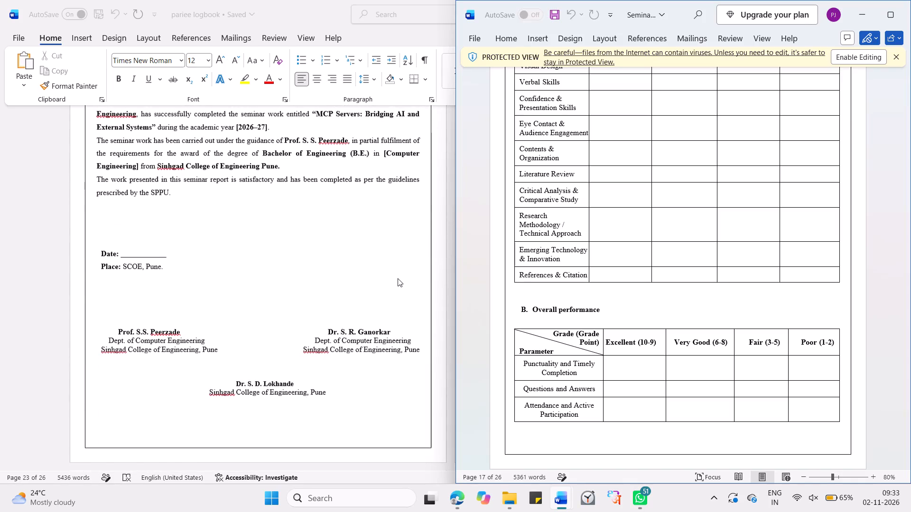
scroll(398, 278, "down", 1)
scroll(398, 278, "up", 12)
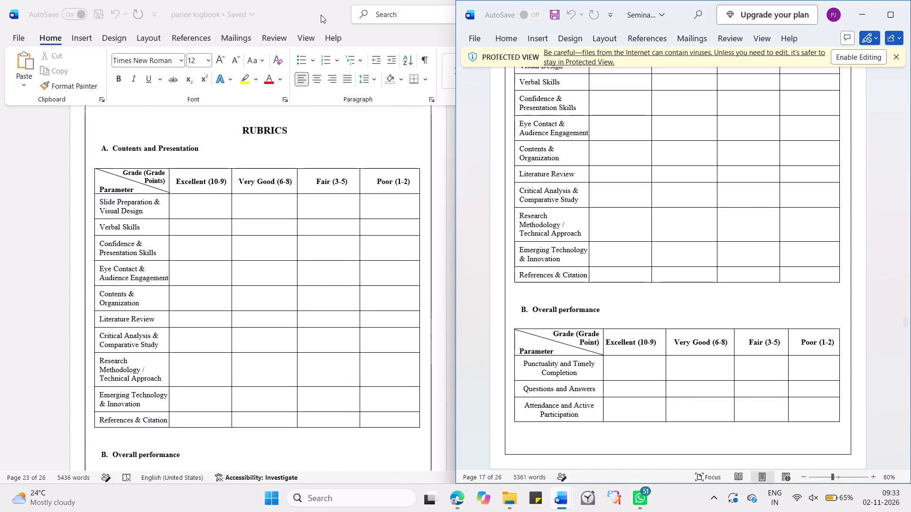
Switch to the MCP Servers logbook, return to its cover page and save the document.
left_click(321, 15)
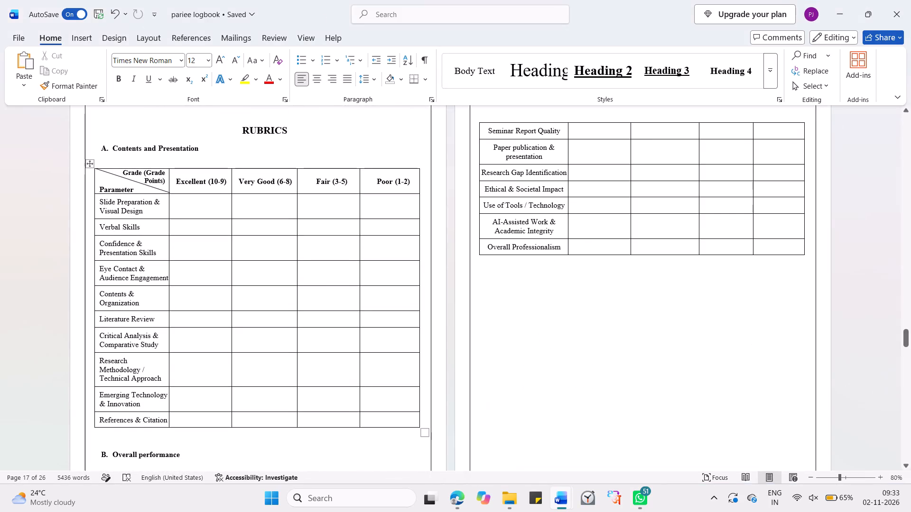
scroll(440, 236, "up", 7)
scroll(440, 236, "up", 20)
scroll(440, 236, "up", 20)
scroll(440, 236, "up", 20)
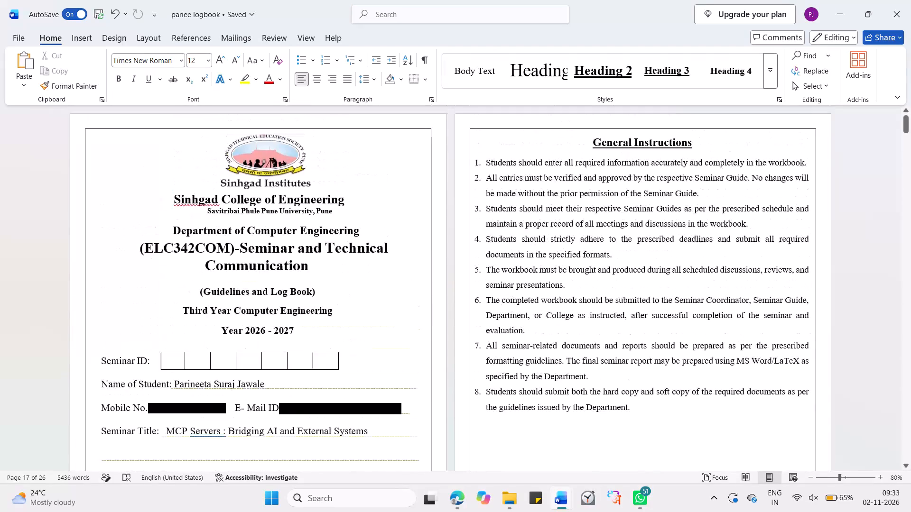
scroll(440, 236, "up", 12)
key("ctrl+s")
Check the saved logbook's page layout in print preview, from the cover page through to the Annexure V report documentation.
key("ctrl+p")
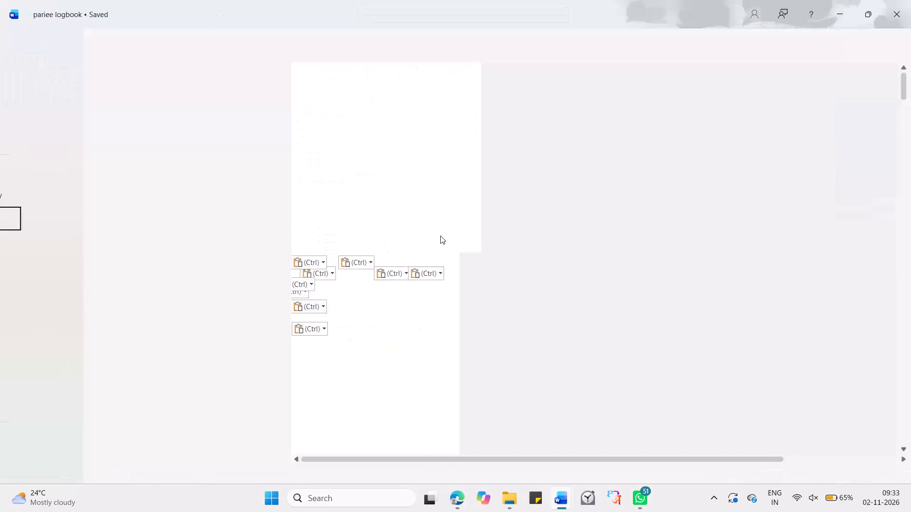
scroll(584, 332, "down", 3)
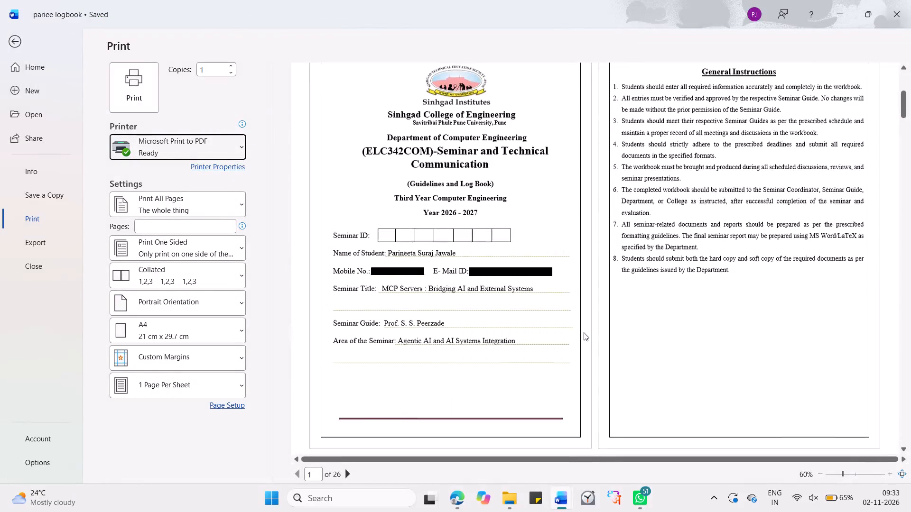
scroll(584, 332, "down", 20)
scroll(584, 332, "down", 14)
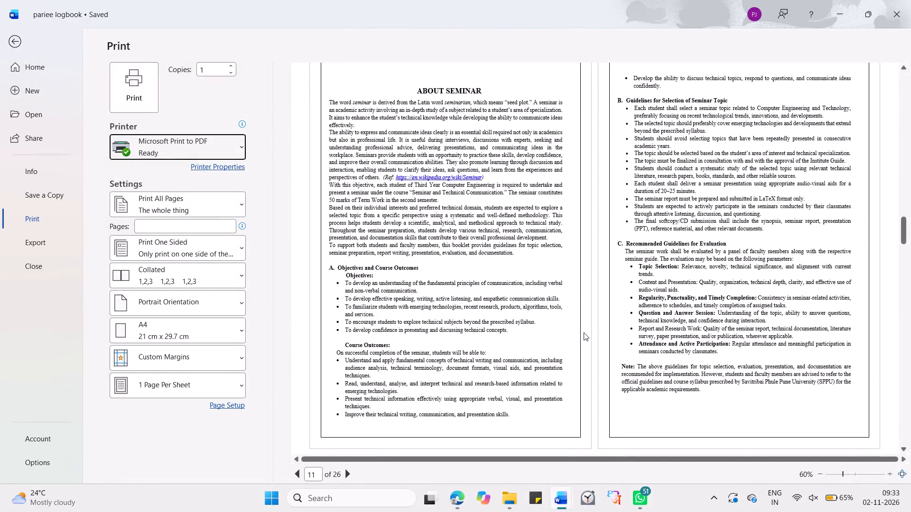
scroll(584, 332, "up", 1)
scroll(584, 332, "down", 1)
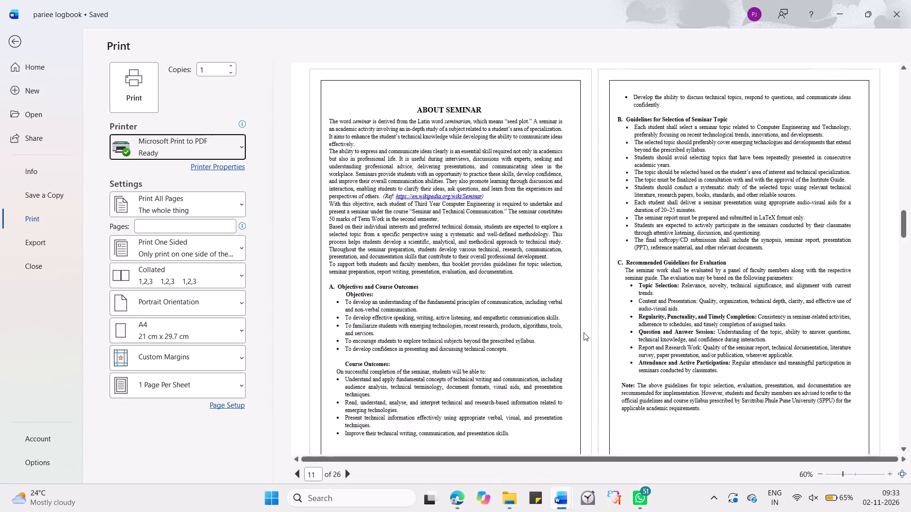
scroll(584, 332, "down", 4)
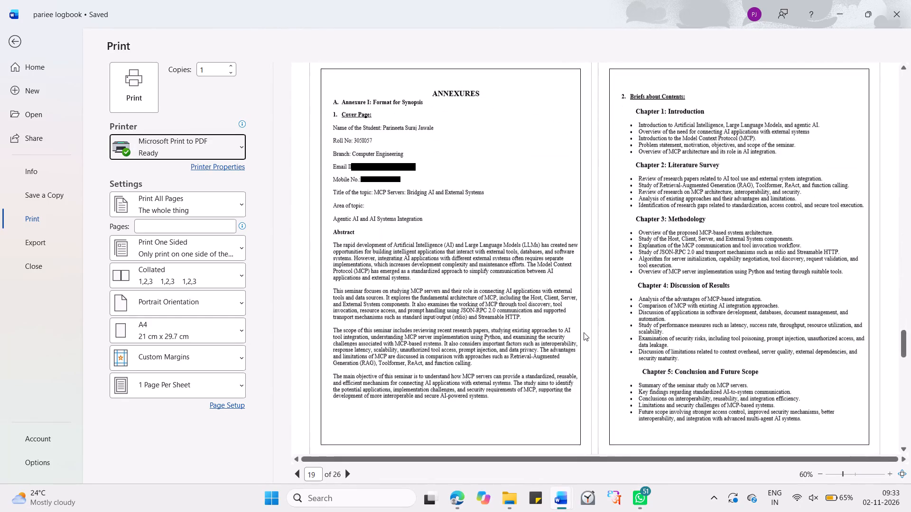
scroll(584, 332, "down", 4)
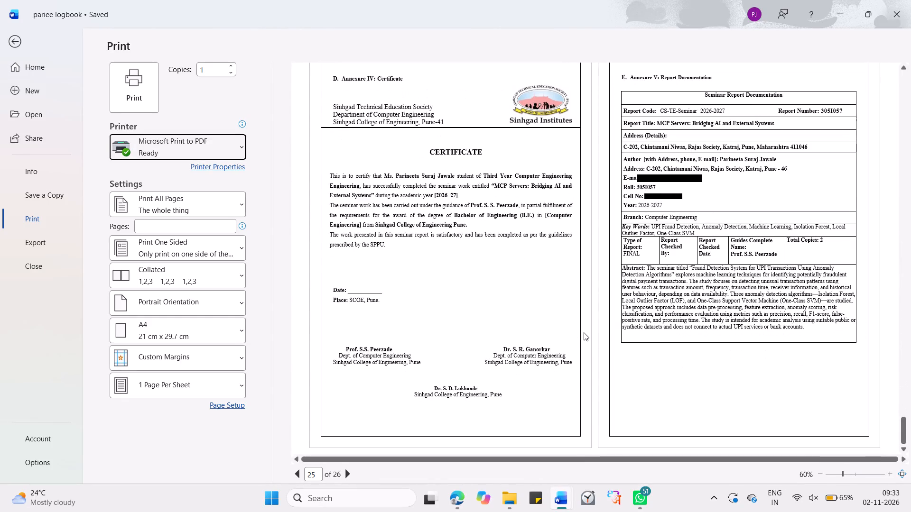
scroll(584, 332, "up", 1)
scroll(584, 332, "down", 1)
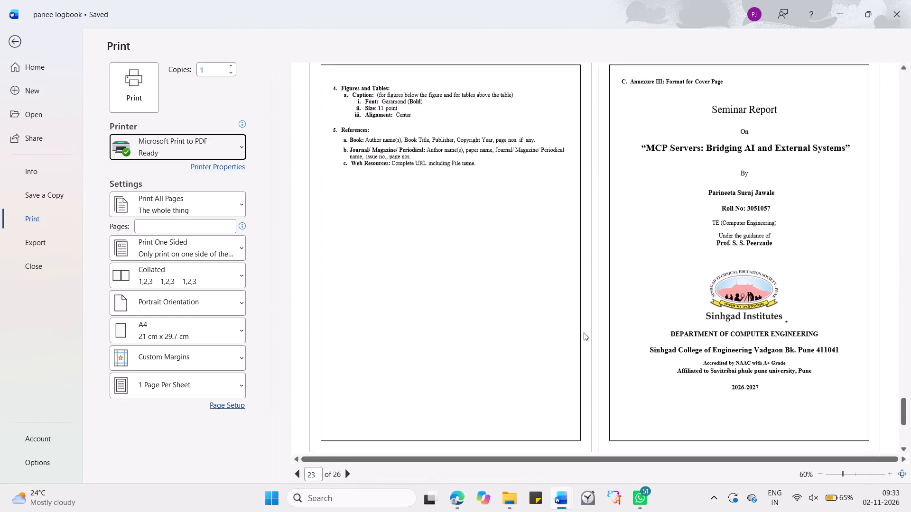
scroll(584, 332, "down", 3)
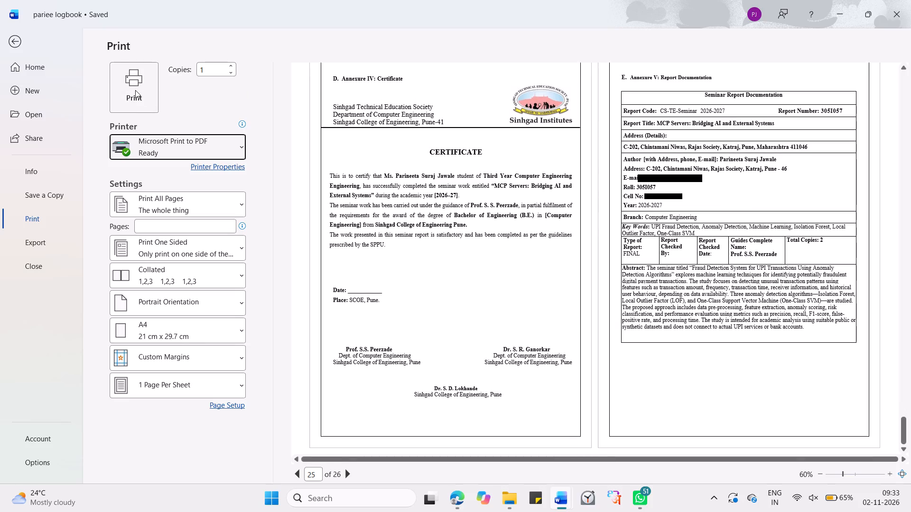
Print the logbook to a PDF file on the Desktop, named "final parineeta logbook".
left_click(135, 90)
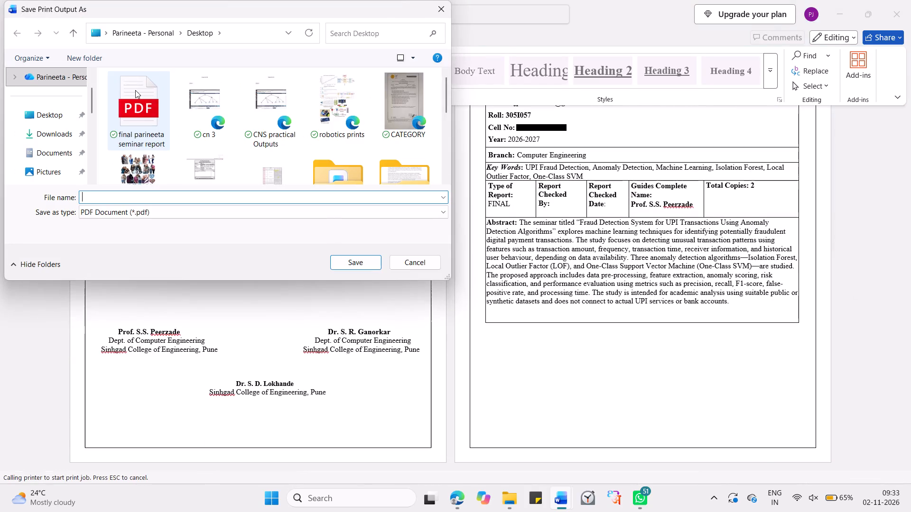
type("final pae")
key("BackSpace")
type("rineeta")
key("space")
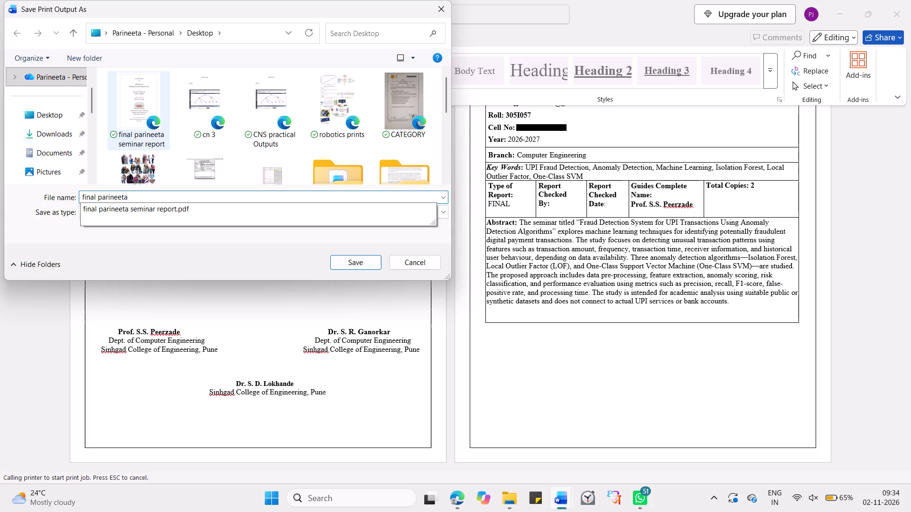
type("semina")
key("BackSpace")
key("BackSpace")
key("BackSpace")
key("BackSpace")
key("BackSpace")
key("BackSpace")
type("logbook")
left_click(357, 262)
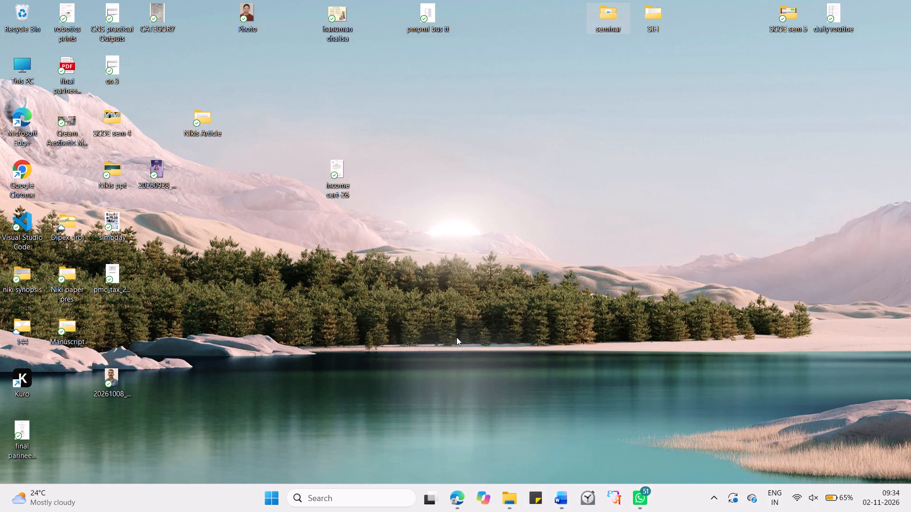
On the desktop, move the final logbook PDF and the final seminar report PDF side by side into the empty area above the income certificate.
left_click_drag(64, 65, 388, 115)
left_click(368, 250)
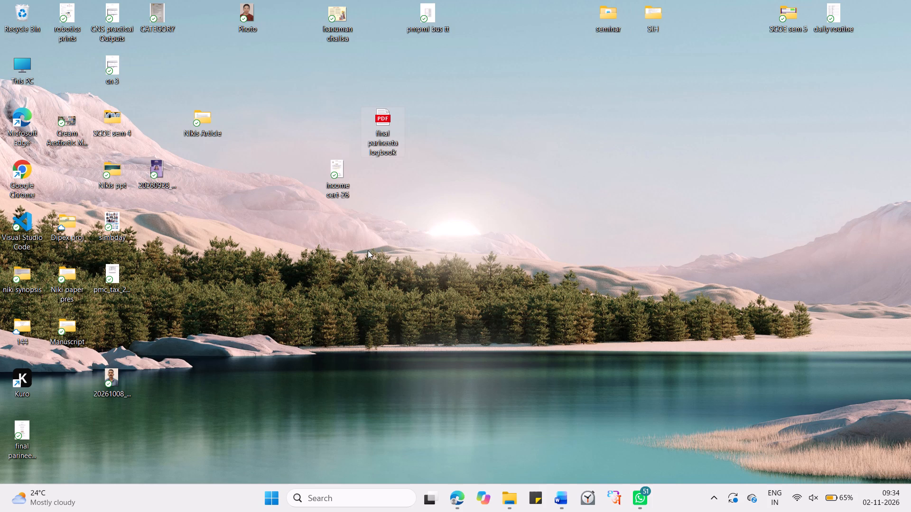
left_click_drag(23, 435, 424, 118)
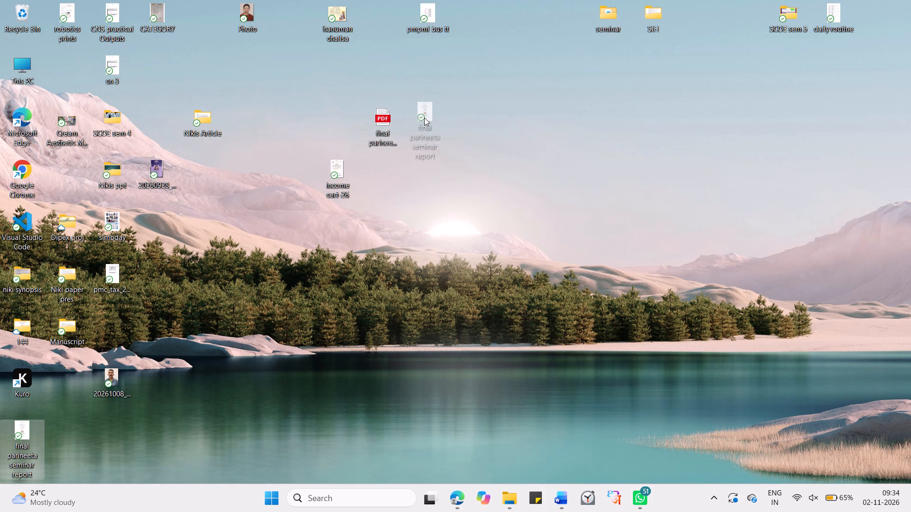
left_click_drag(424, 118, 424, 118)
Select the logbook and seminar report PDFs together and copy them.
left_click(527, 145)
left_click_drag(527, 145, 370, 125)
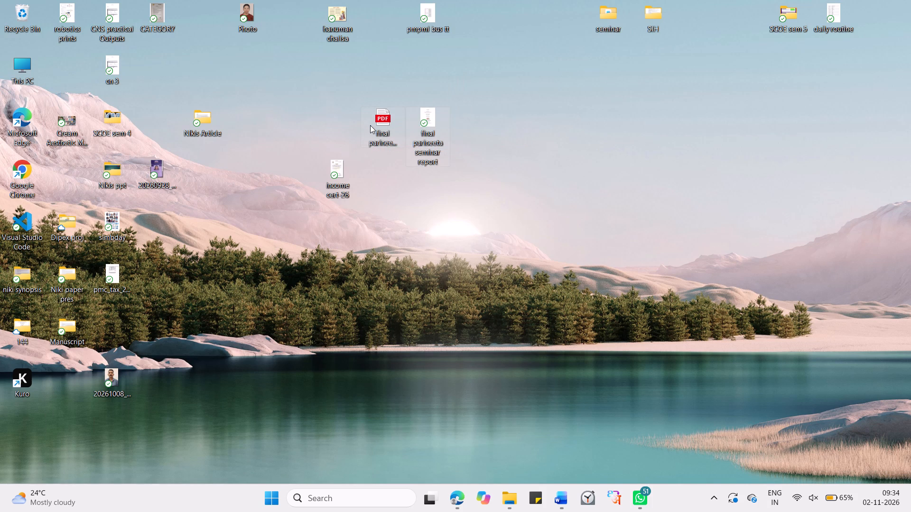
key("ctrl+c")
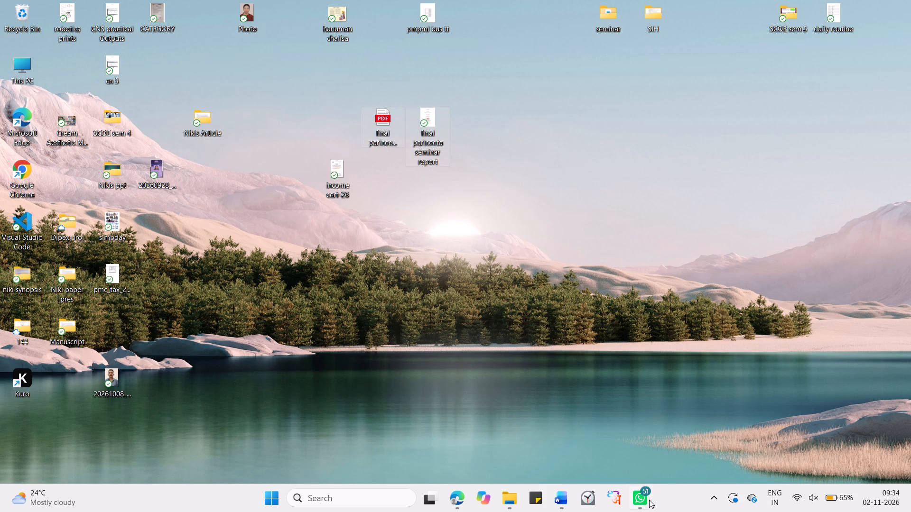
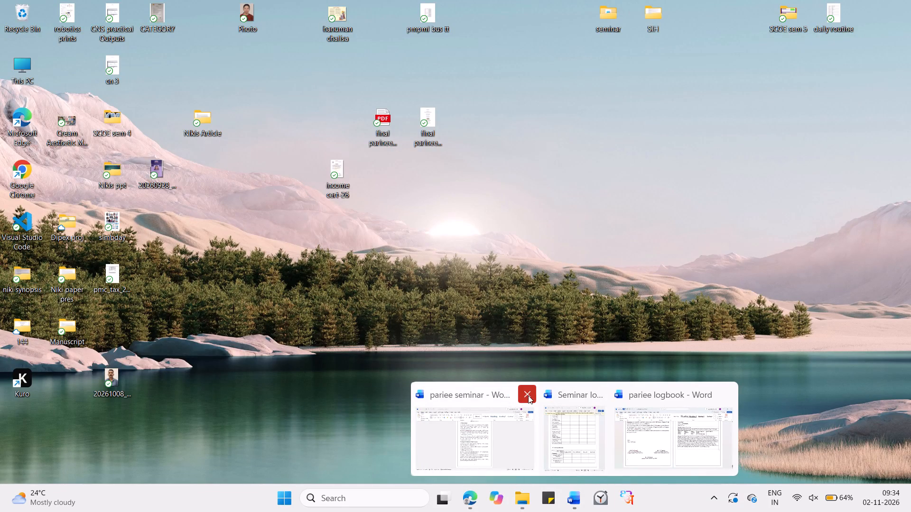
Close all open windows: the seminar report and both logbook documents, the File Explorer windows and the MCP reference paper browser window.
left_click(528, 395)
left_click(538, 393)
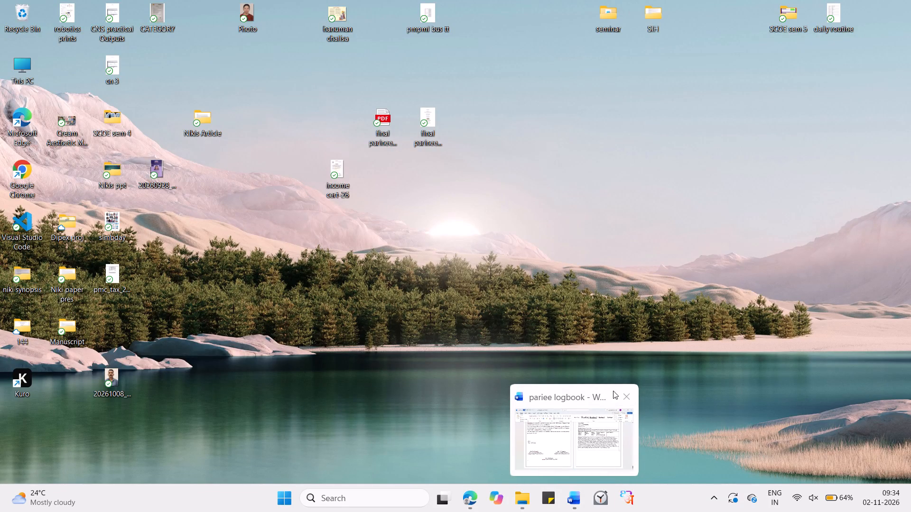
left_click(627, 396)
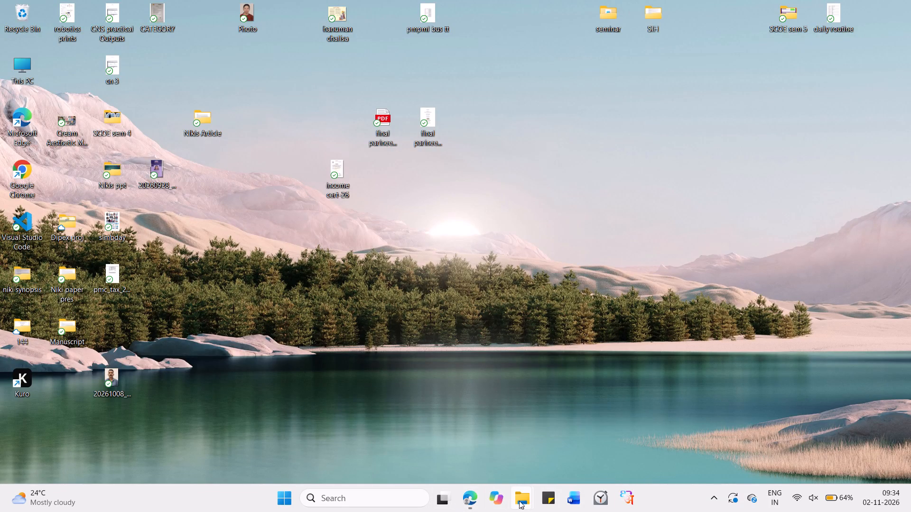
left_click(511, 400)
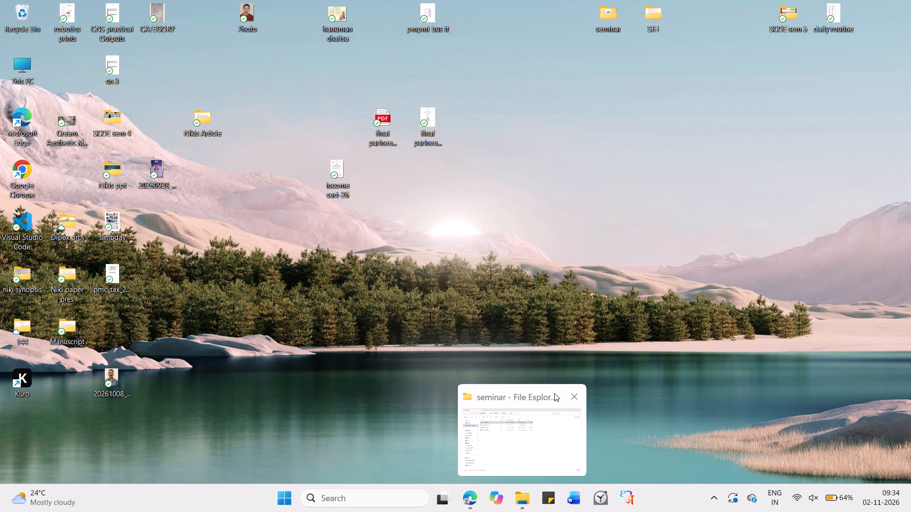
left_click(581, 398)
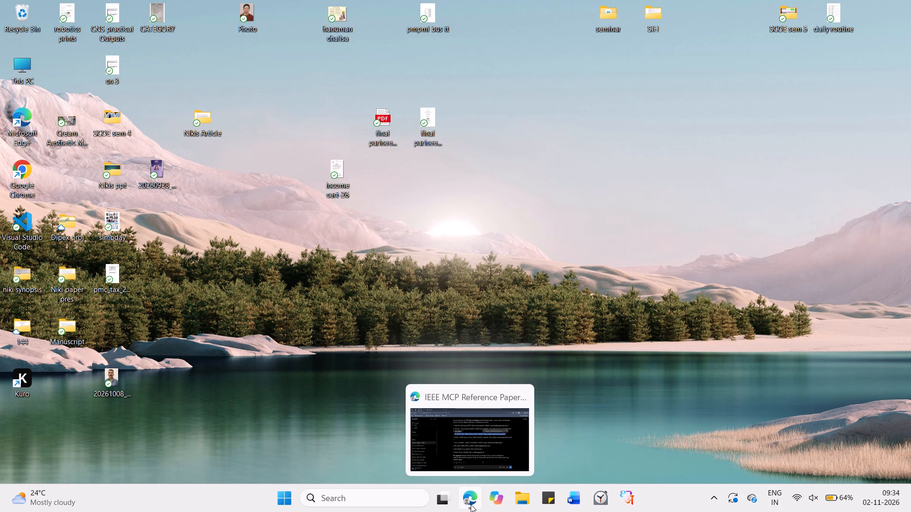
left_click(515, 398)
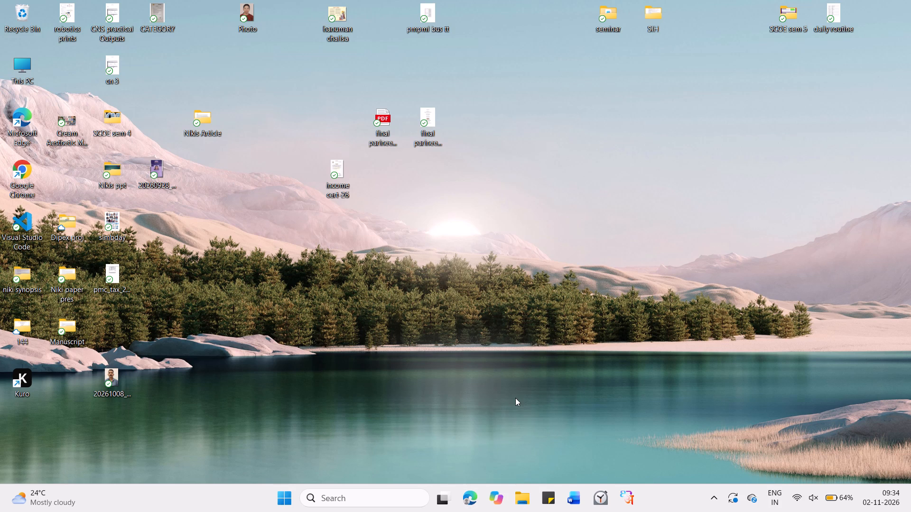
Open the computer's power options.
left_click(287, 503)
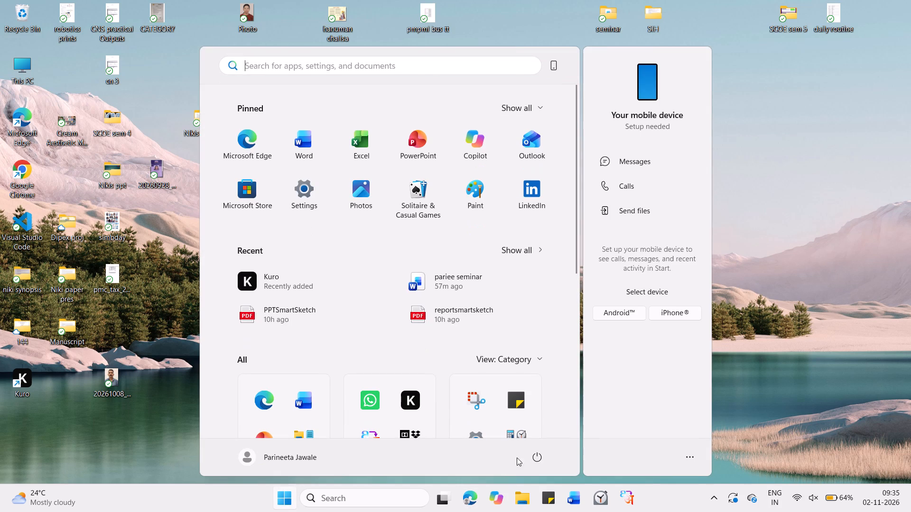
left_click(539, 456)
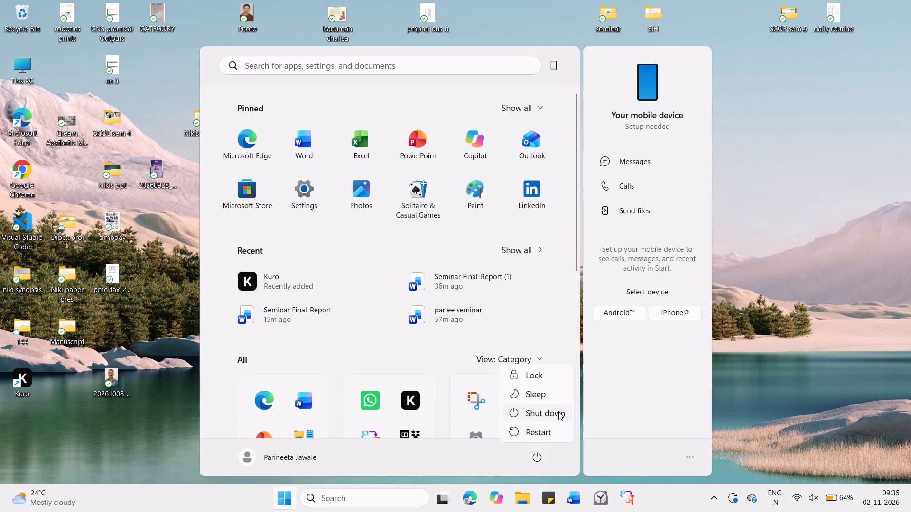